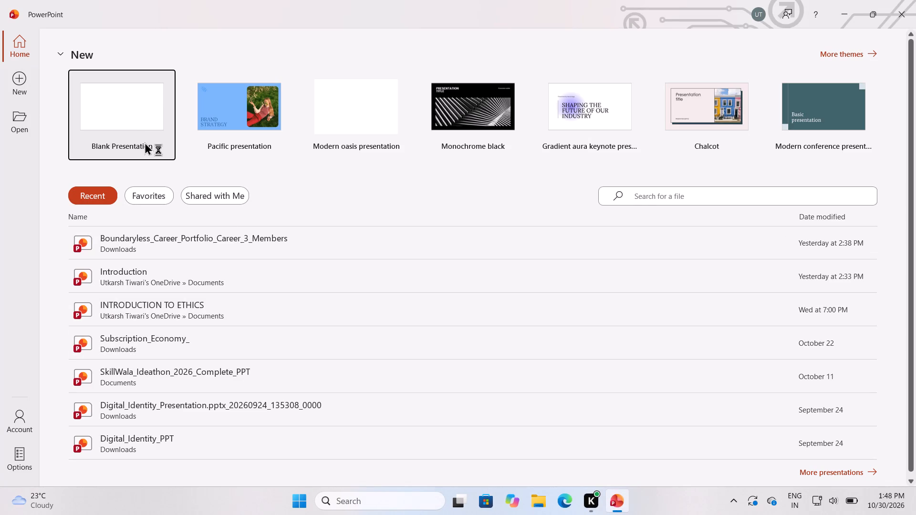
Create a new blank presentation.
double_click(139, 134)
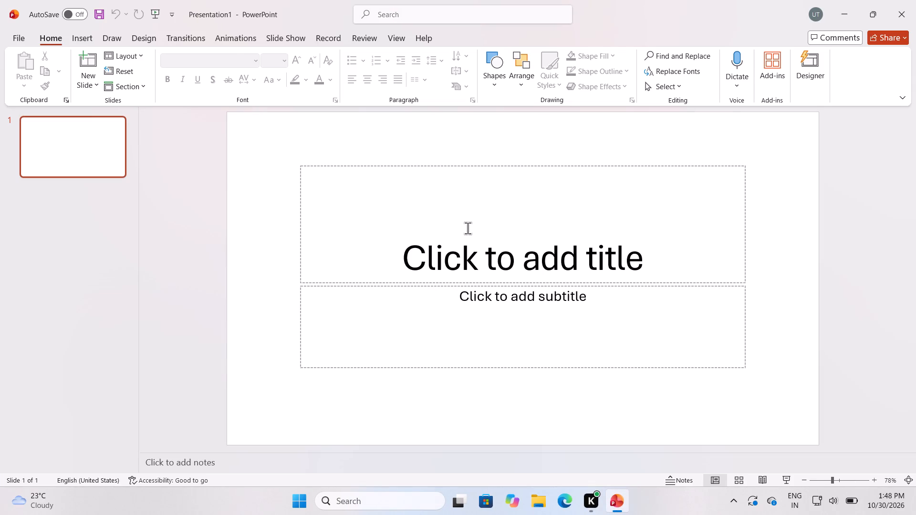
Enter "Linguistic Intervation" as the title of the first slide.
click(468, 228)
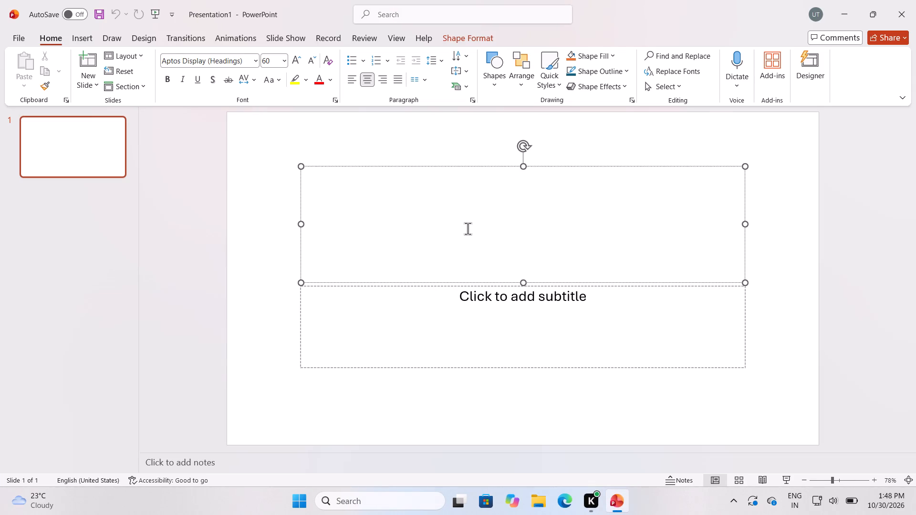
key(i)
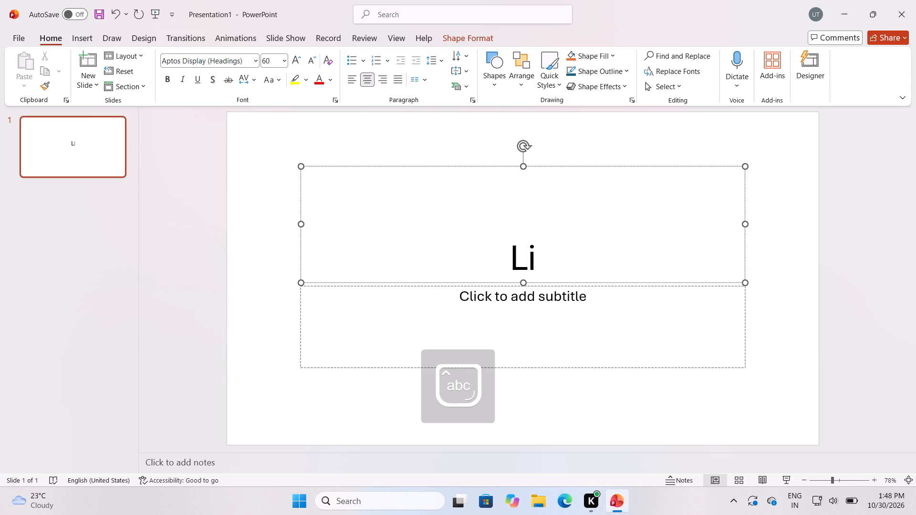
key(n)
text(gu)
text(istic)
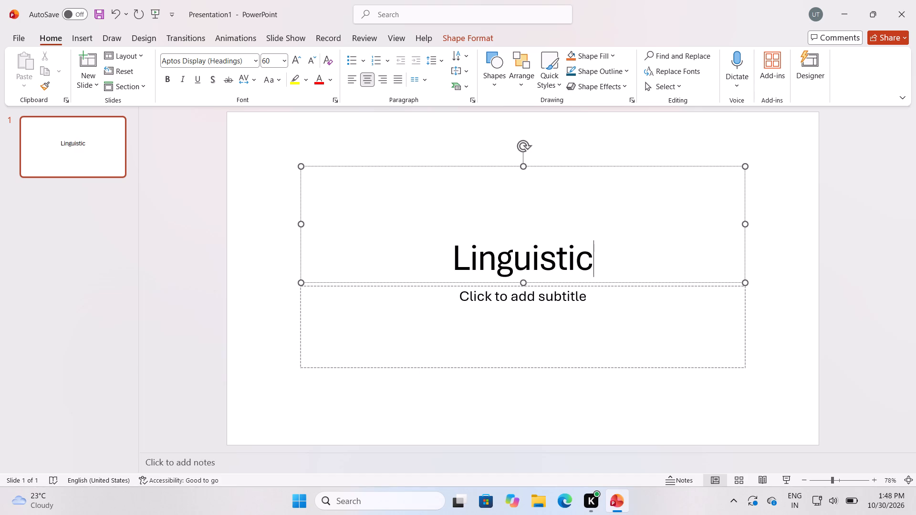
key(space)
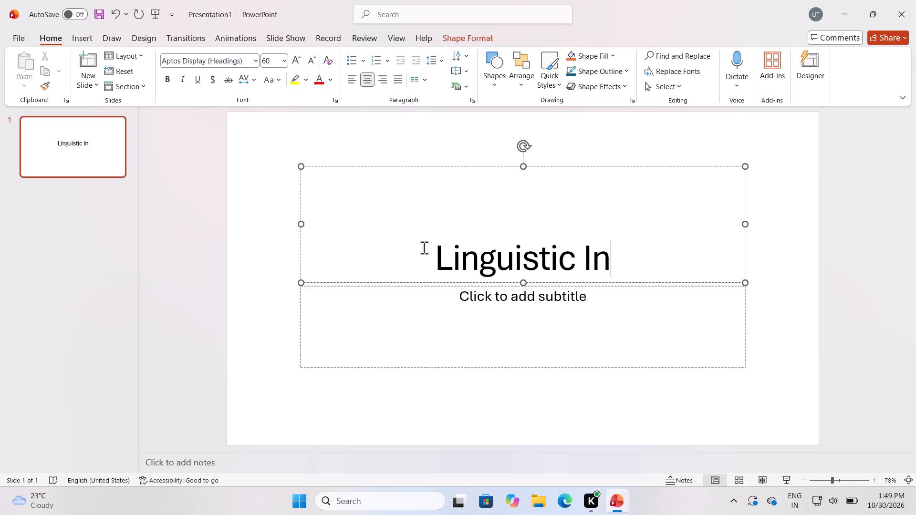
text(tervation)
key(space)
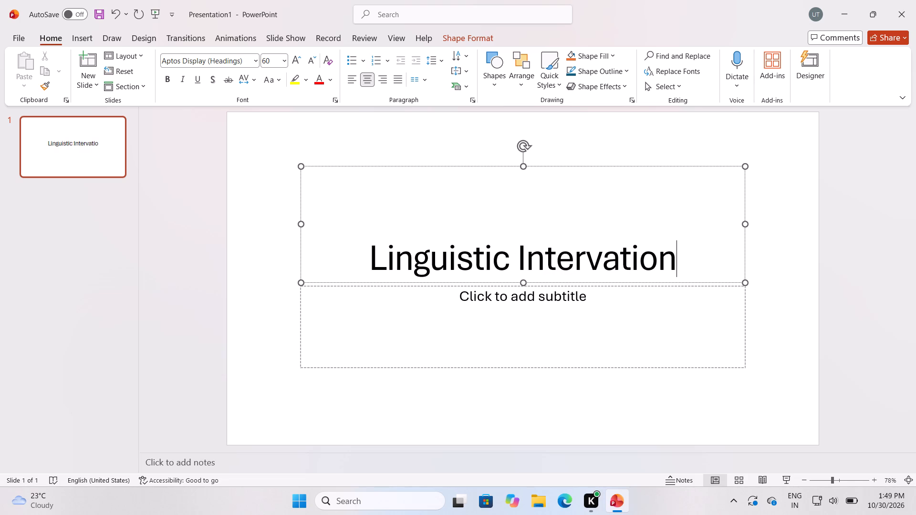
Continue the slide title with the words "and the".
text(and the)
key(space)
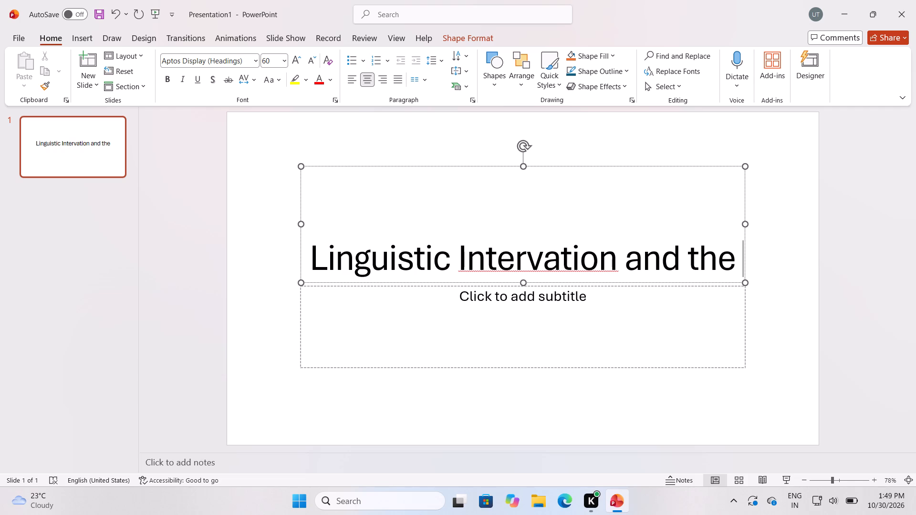
Toggle the mobile hotspot in the system's quick settings and return to the slide.
click(829, 514)
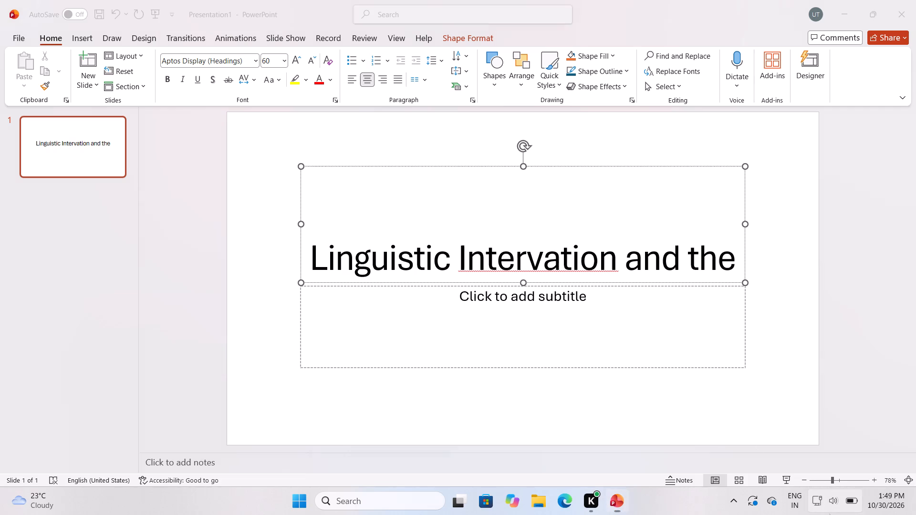
scroll(854, 356, down, 6)
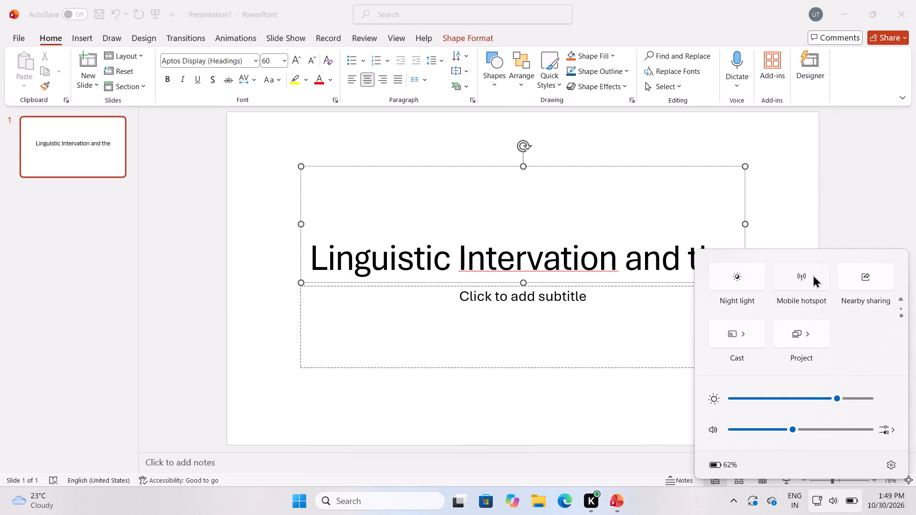
click(813, 275)
click(848, 189)
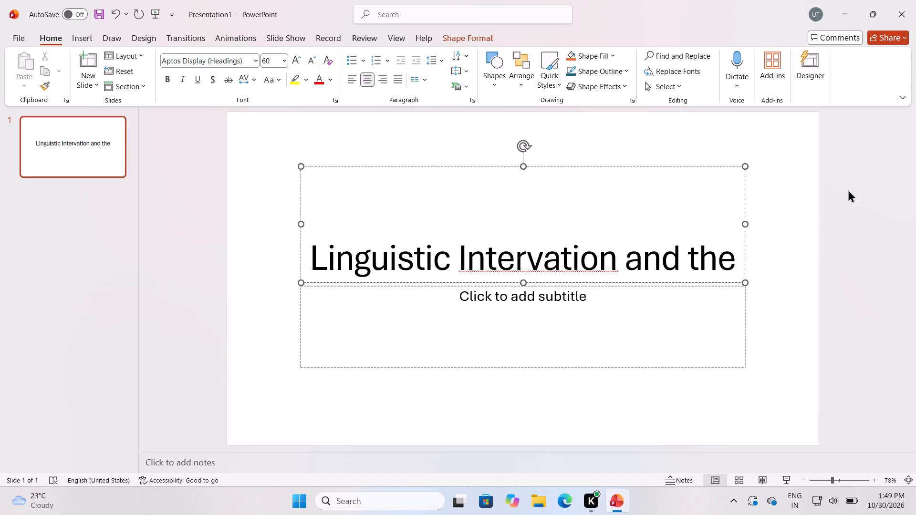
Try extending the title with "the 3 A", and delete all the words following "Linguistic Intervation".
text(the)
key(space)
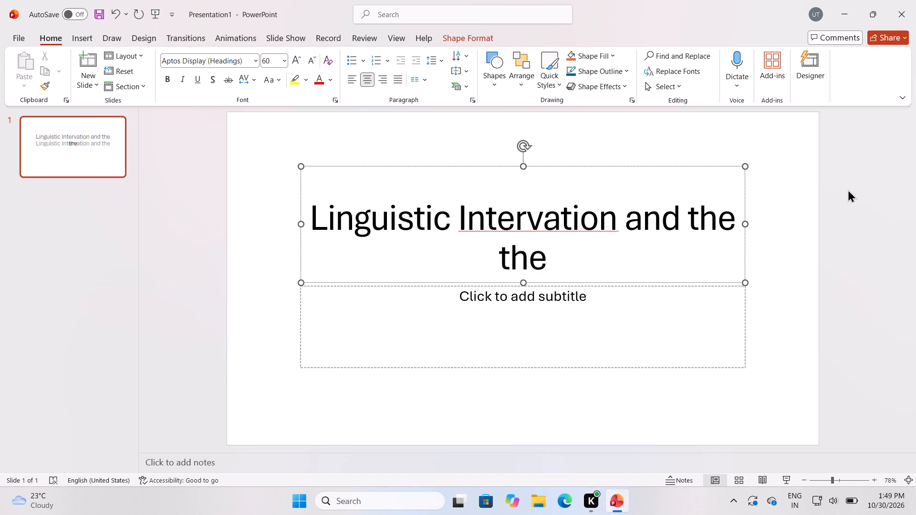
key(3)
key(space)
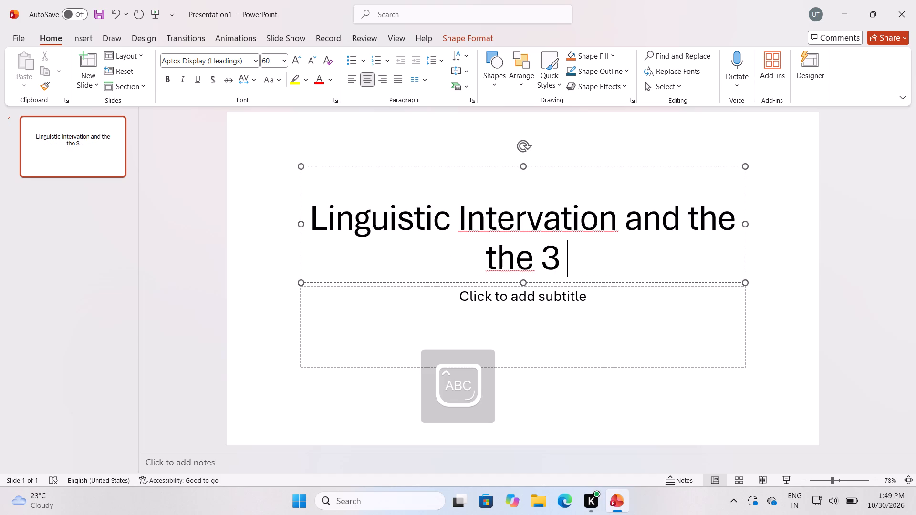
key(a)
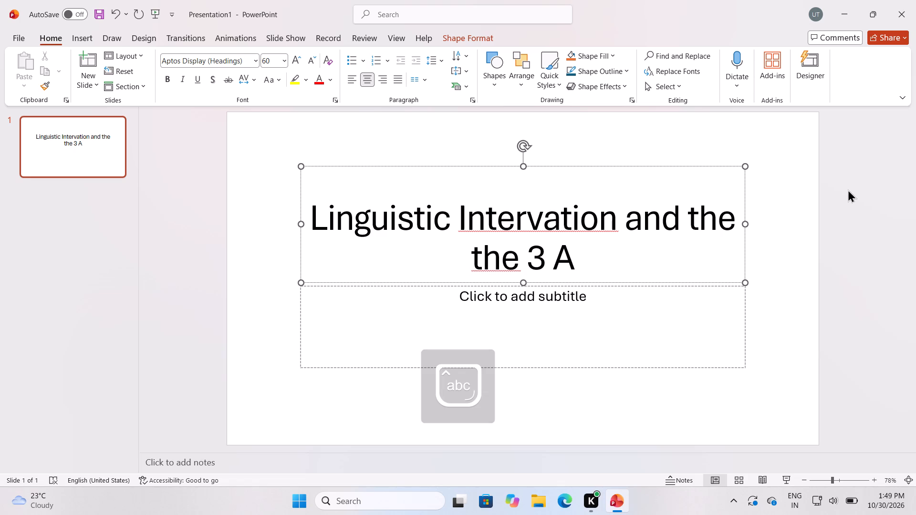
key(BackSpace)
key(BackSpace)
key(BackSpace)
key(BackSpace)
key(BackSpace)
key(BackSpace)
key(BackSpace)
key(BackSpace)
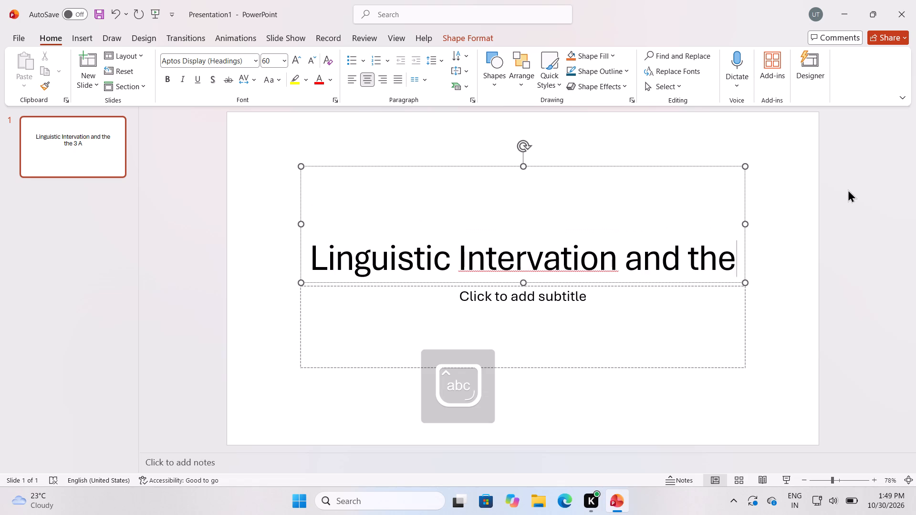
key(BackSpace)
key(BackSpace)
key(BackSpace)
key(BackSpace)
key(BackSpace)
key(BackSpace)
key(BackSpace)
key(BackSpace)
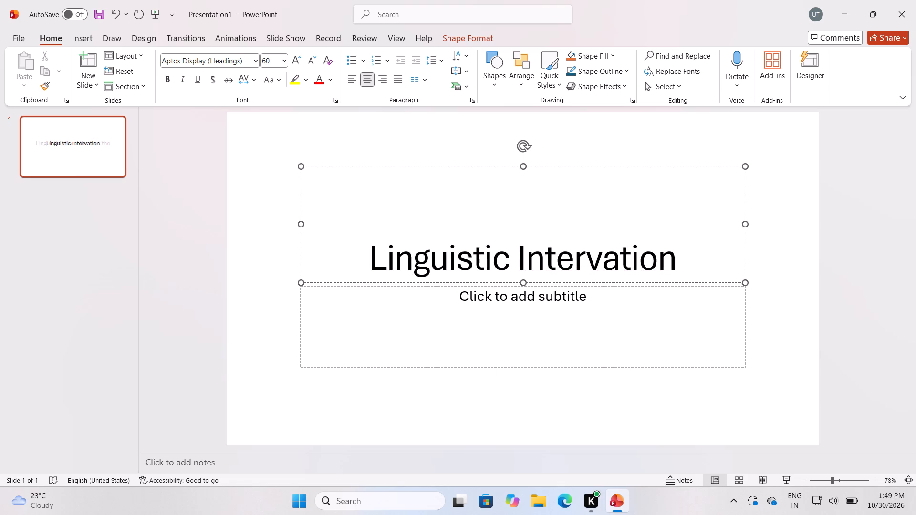
Start the slide's subtitle with the text "Linguistic intervation means usine".
click(615, 311)
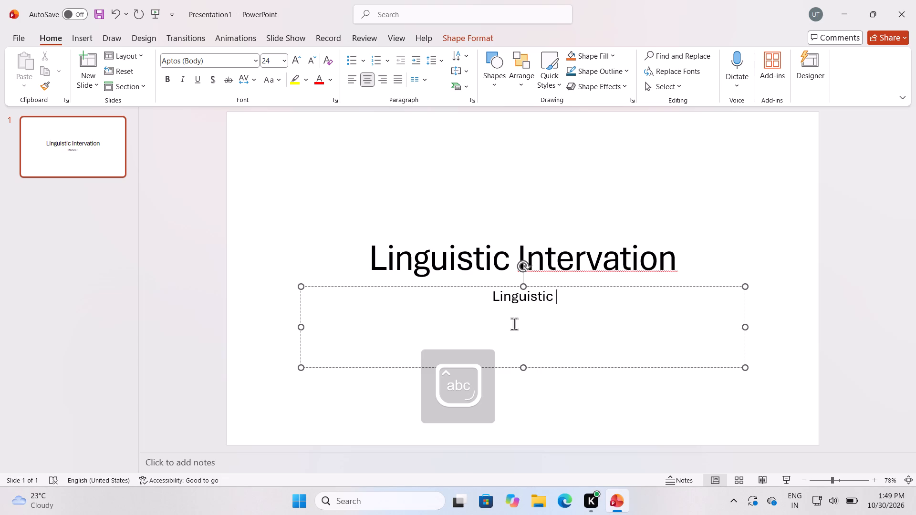
text(in)
text(tervation)
key(space)
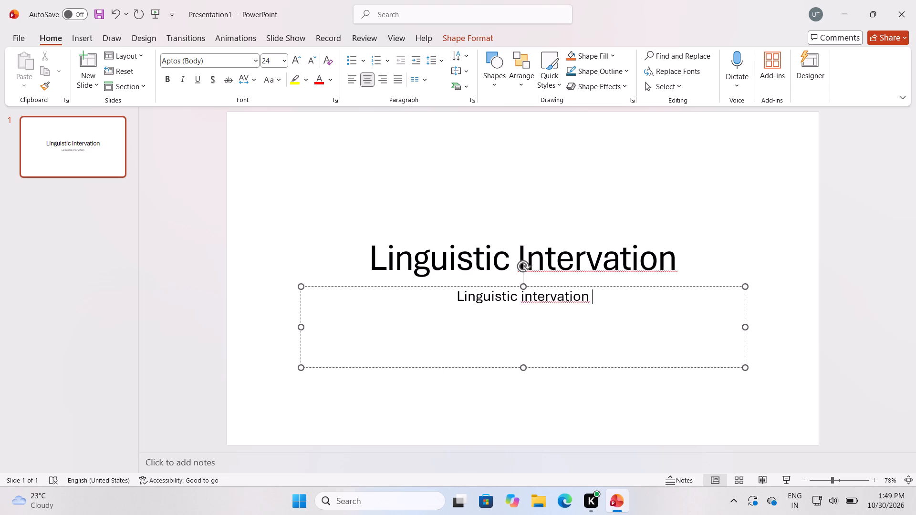
text(mens)
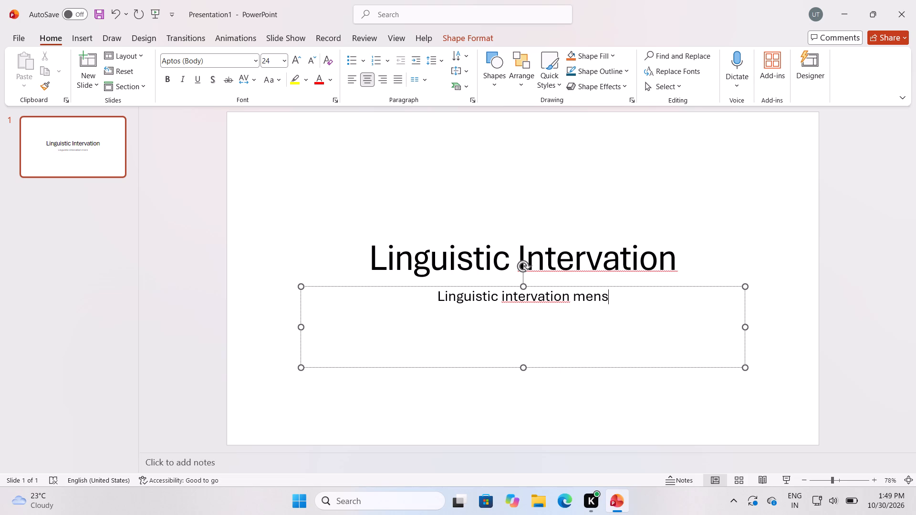
key(BackSpace)
key(BackSpace)
text(ans)
key(space)
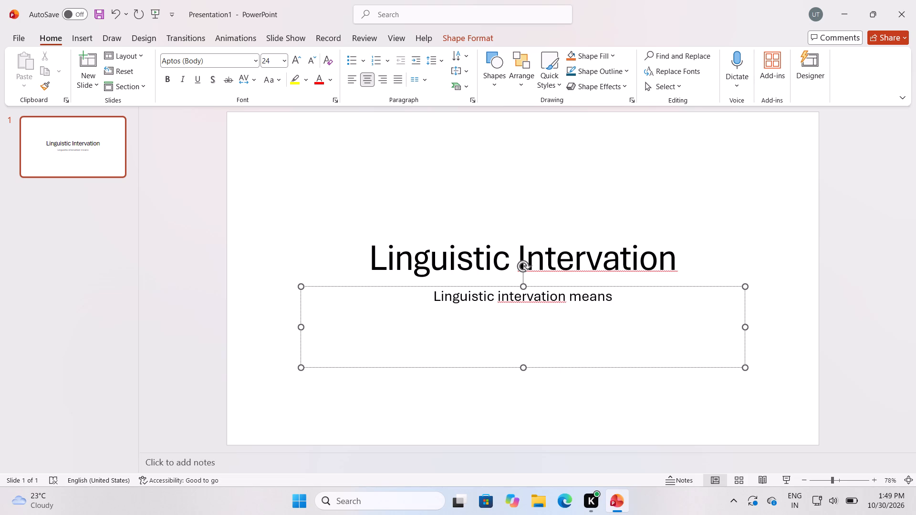
text(usine)
key(space)
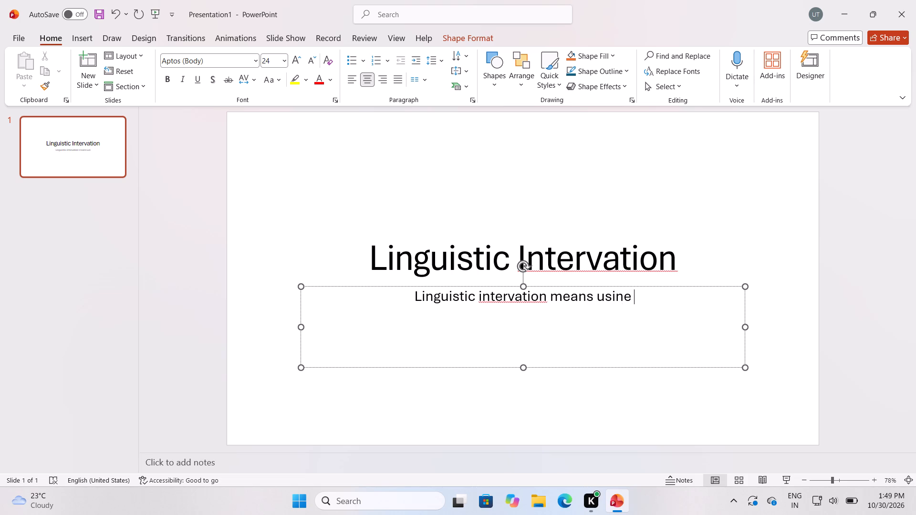
Complete the subtitle's first sentence with "language based techniques to improve communication.".
text(lanu)
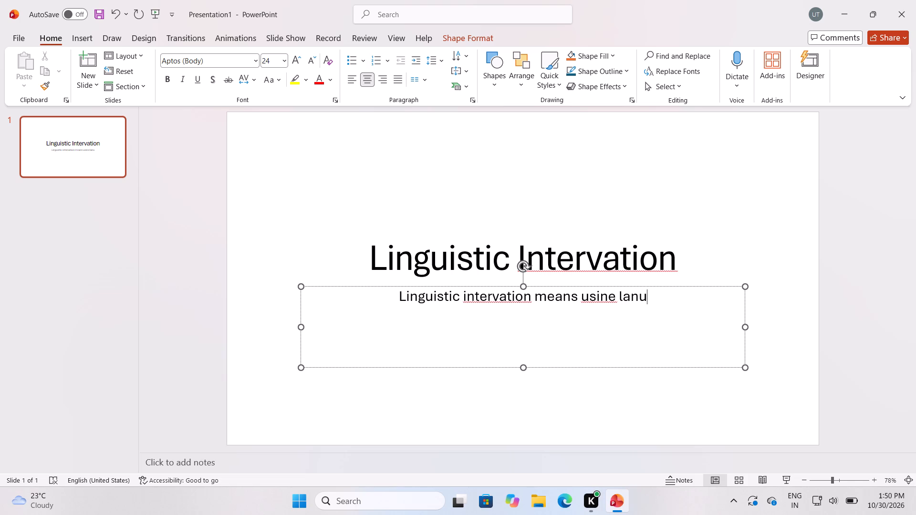
key(BackSpace)
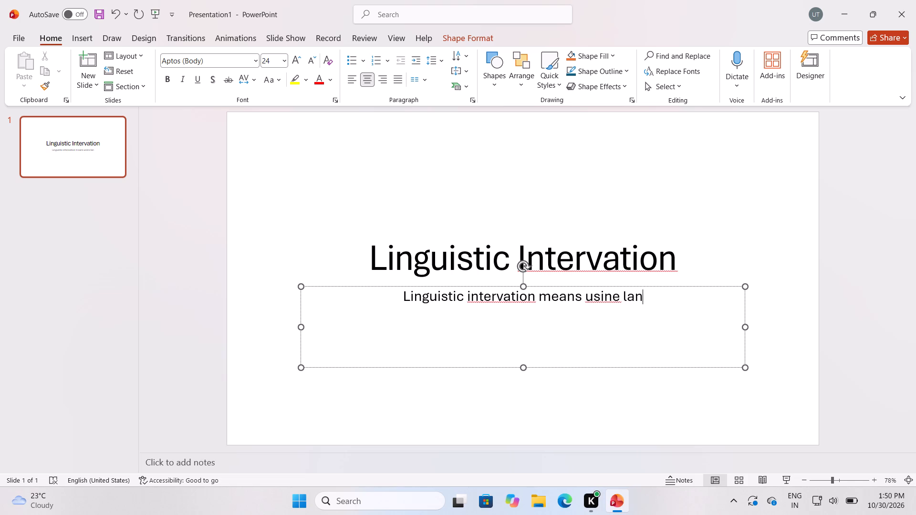
text(guage)
key(space)
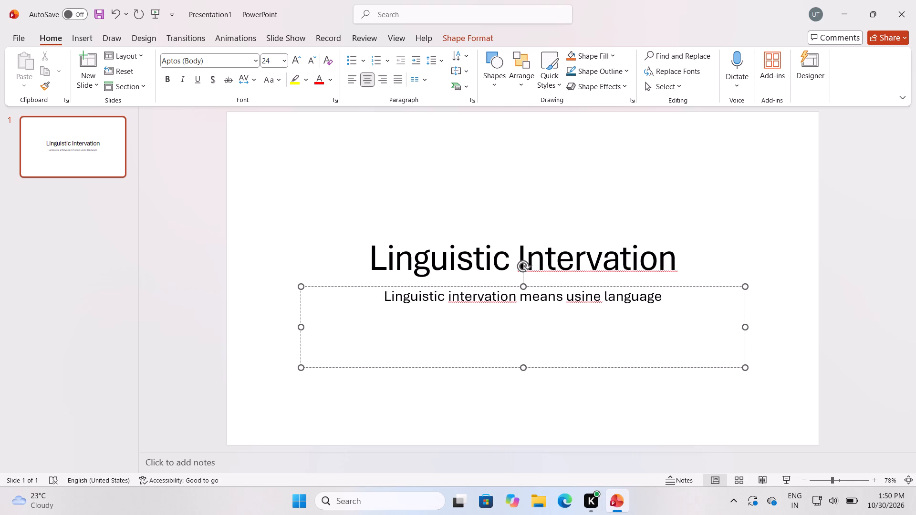
text(based tech)
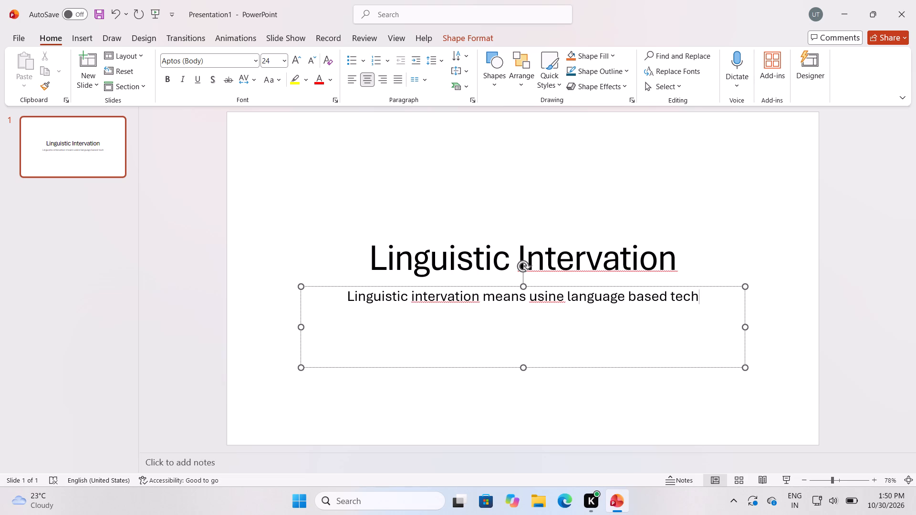
text(nique)
text(s to)
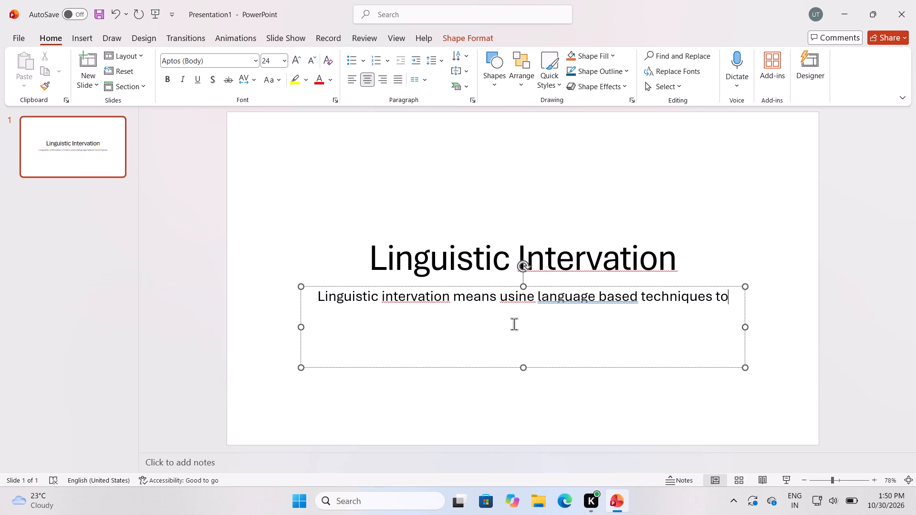
key(space)
text(improe)
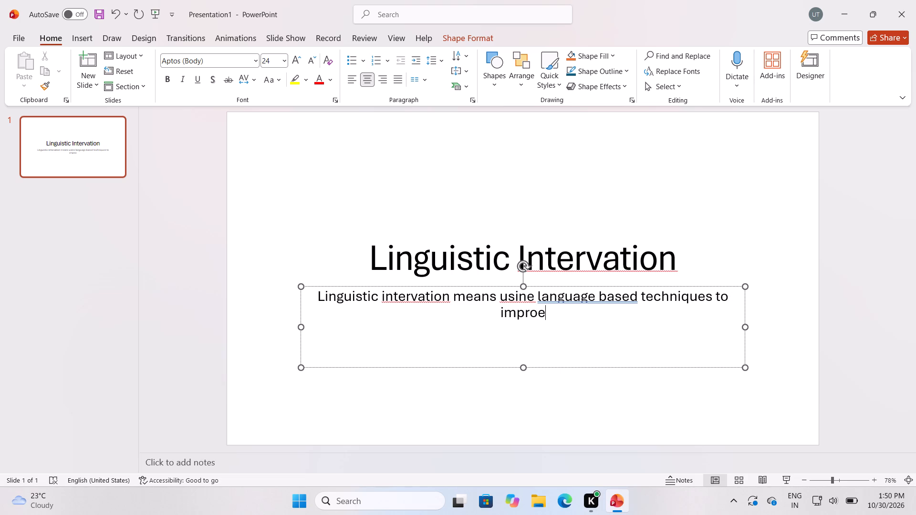
key(BackSpace)
text(ve)
key(space)
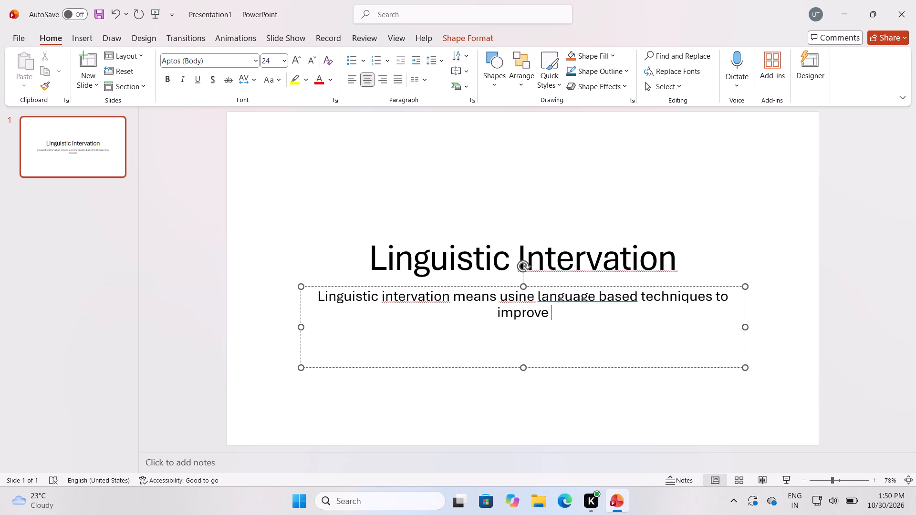
text(communication)
key(period)
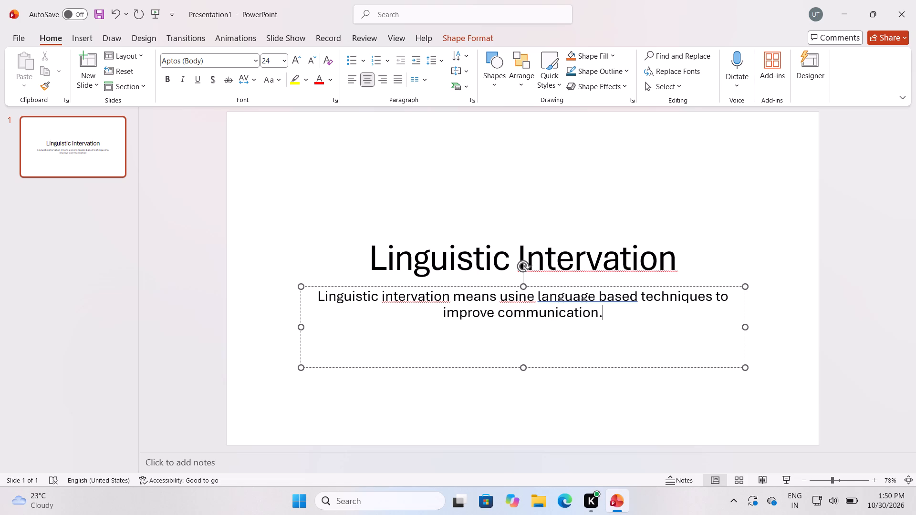
Start a second paragraph in the subtitle with the text "It helps people express".
key(Return)
text(t helps)
key(space)
text(people)
key(space)
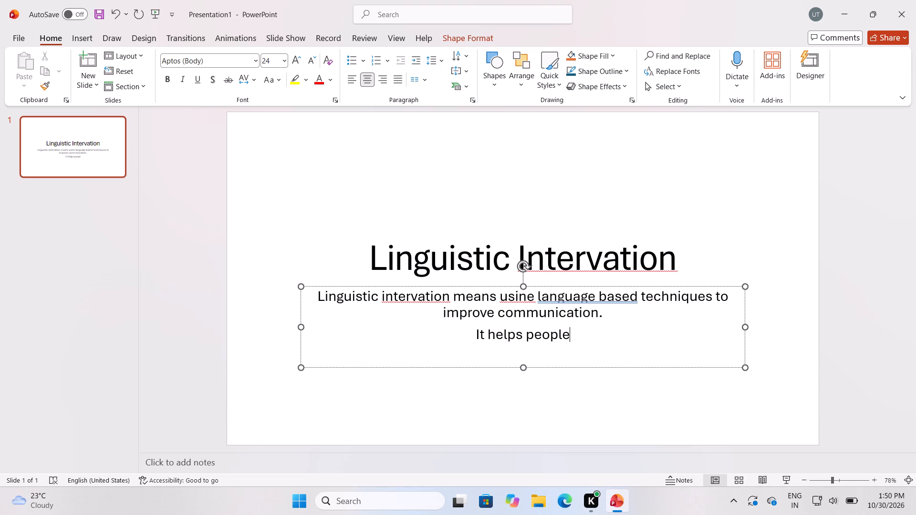
text(exp)
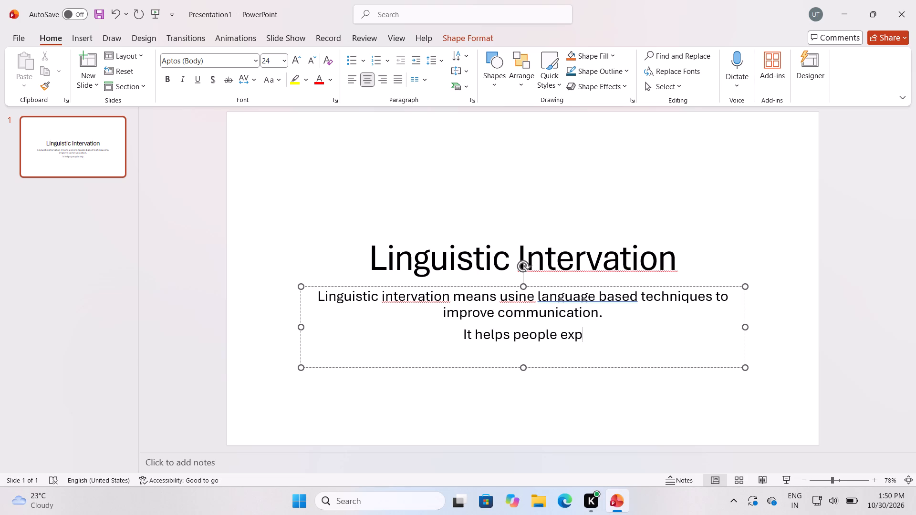
key(r)
text(ess)
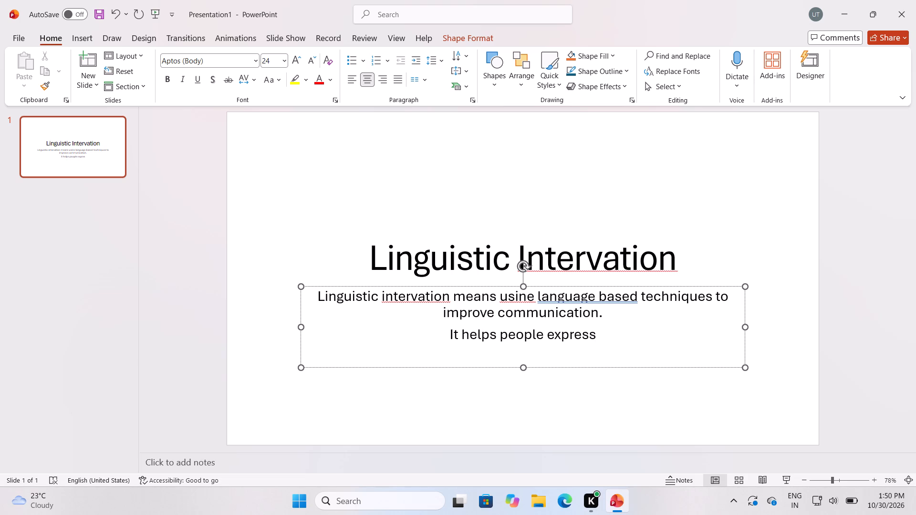
key(space)
Complete the subtitle's second sentence with "thoughts clerly.".
text(th)
text(ou)
text(gh)
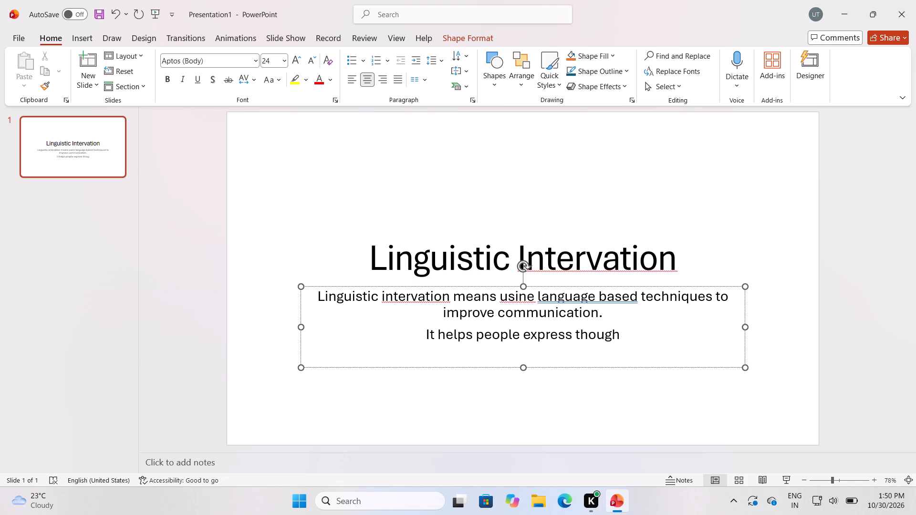
text(ts)
key(space)
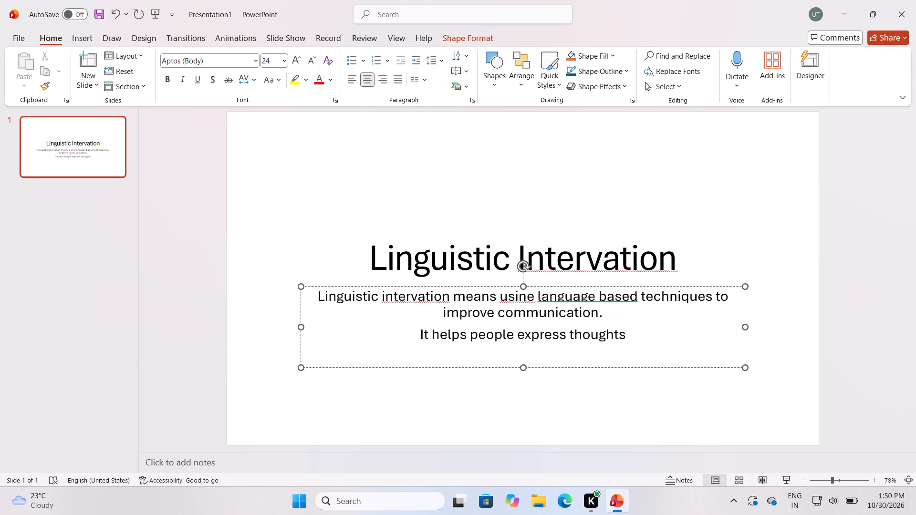
text(cler)
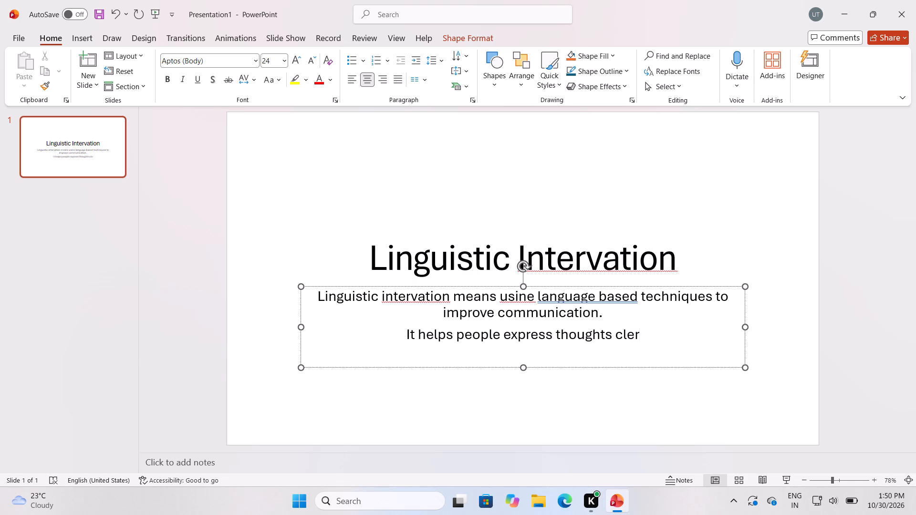
text(ly)
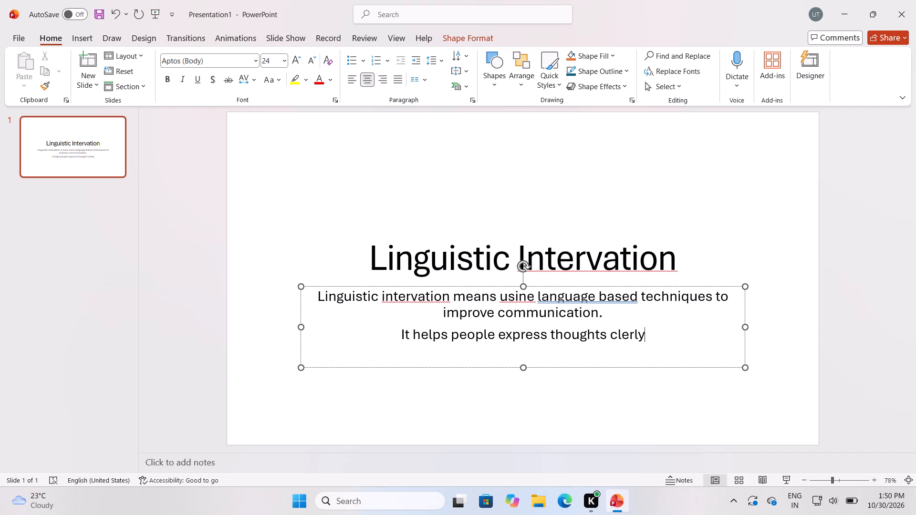
key(period)
Start a third paragraph in the subtitle with the text "It improves speaking".
key(Return)
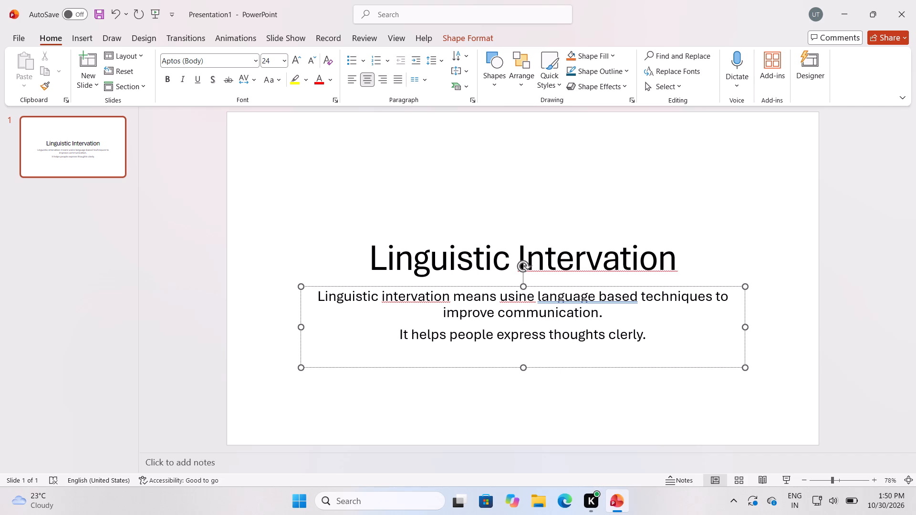
text(t)
key(space)
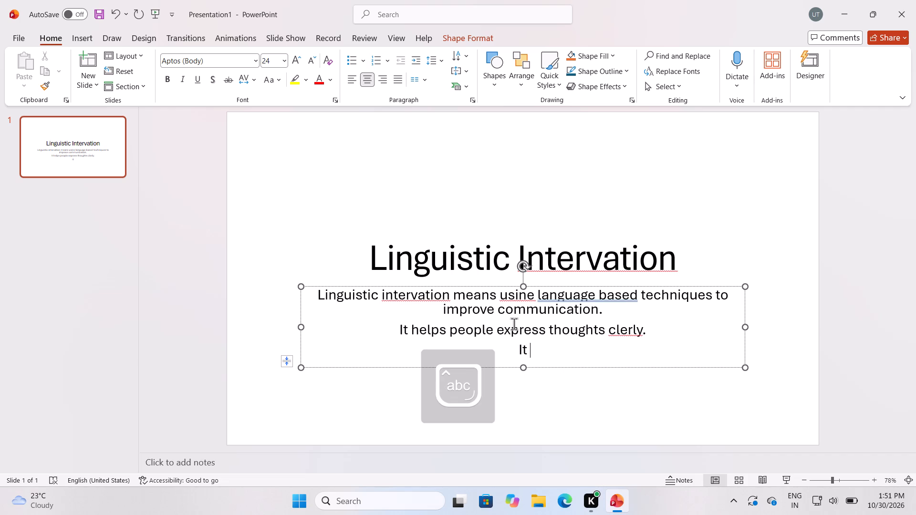
text(improve)
text(s)
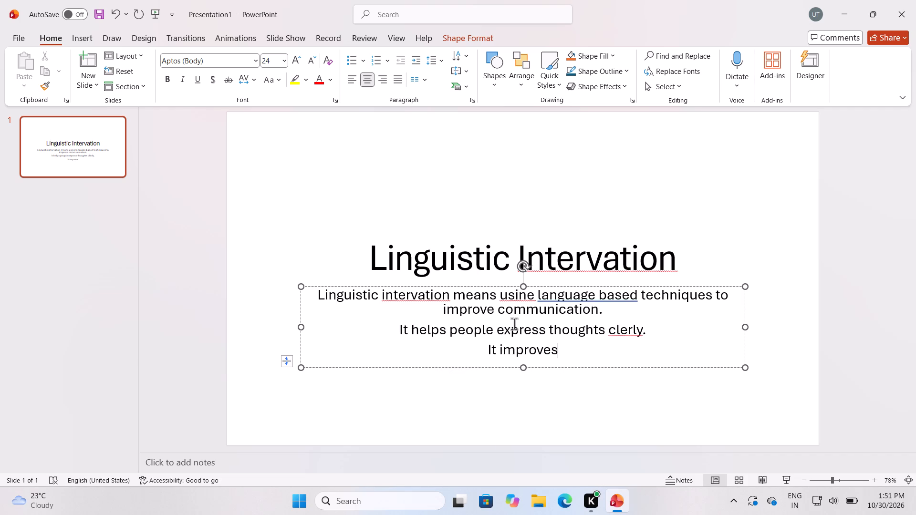
key(space)
text(speakinf)
key(BackSpace)
key(BackSpace)
text(ng)
key(space)
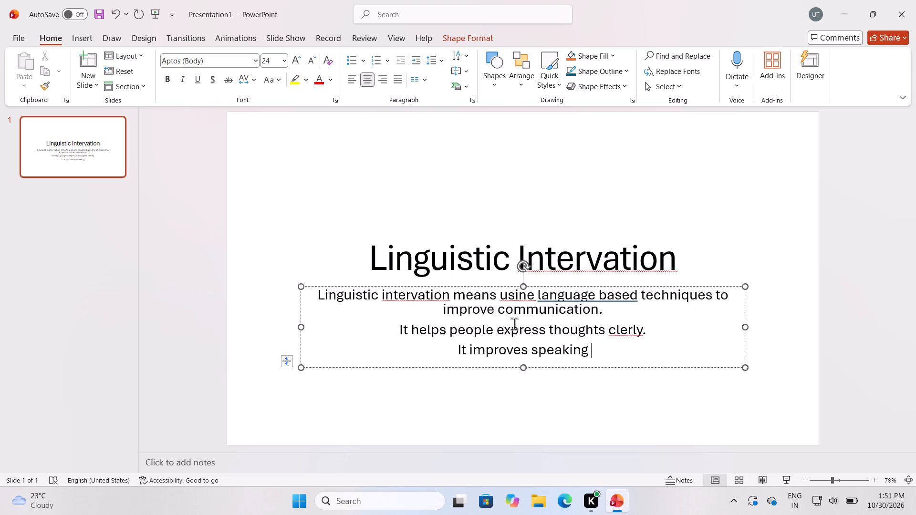
Complete the subtitle's third sentence with "listening and understanding.".
text(lo)
key(BackSpace)
text(istening)
key(space)
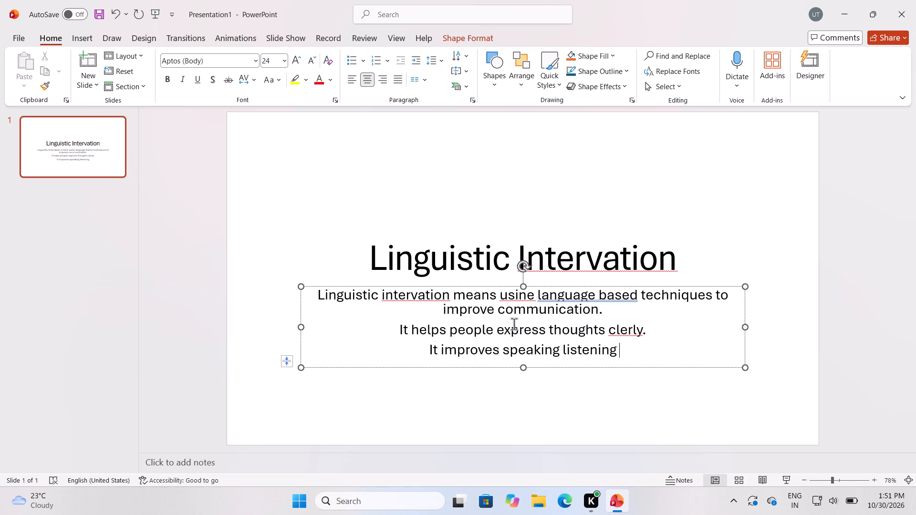
text(and n)
key(BackSpace)
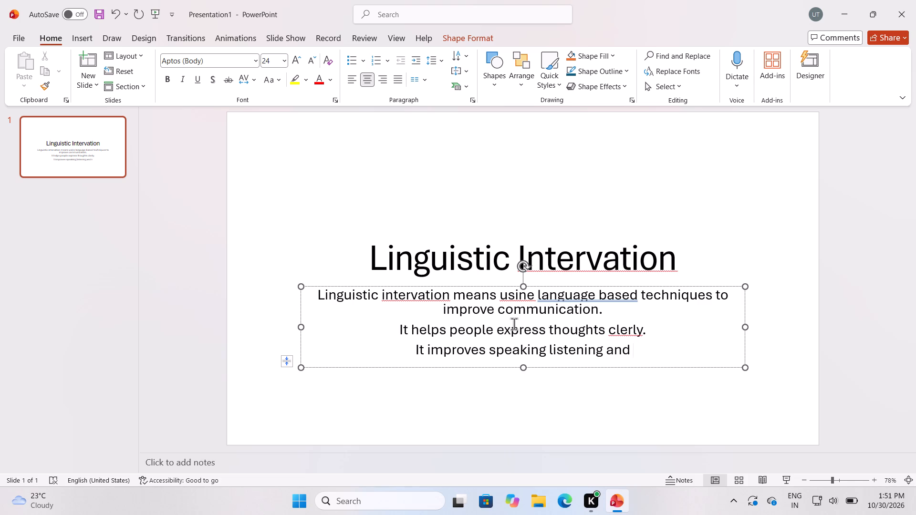
text(understanding)
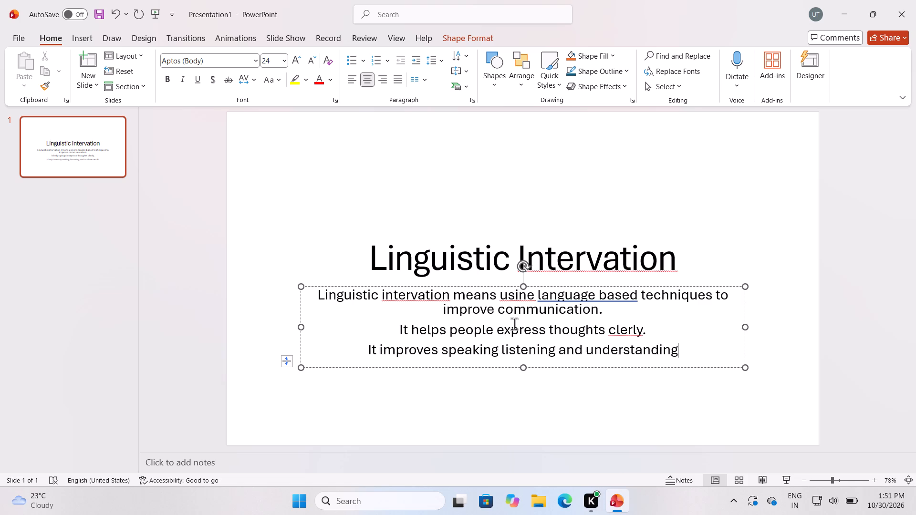
key(space)
key(BackSpace)
key(period)
Start a fourth paragraph in the subtitle with the text "It builds confidence".
key(Return)
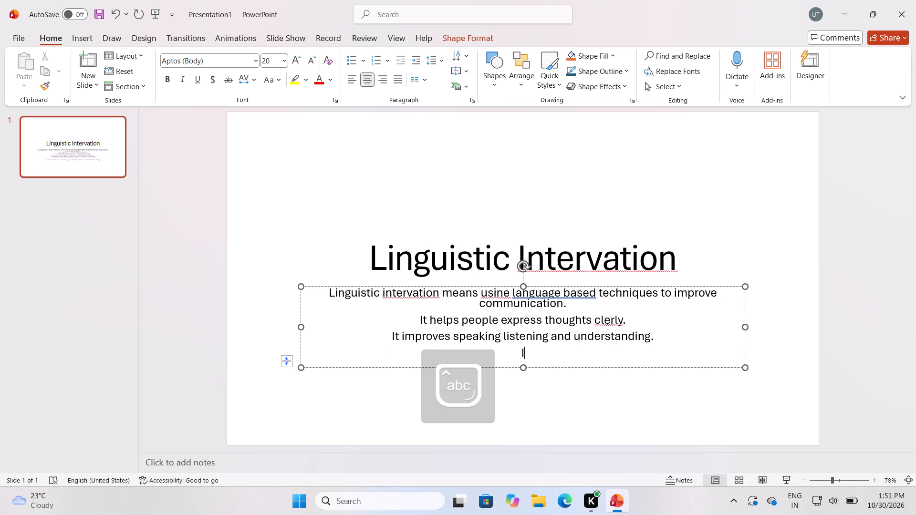
text(t biuild)
key(space)
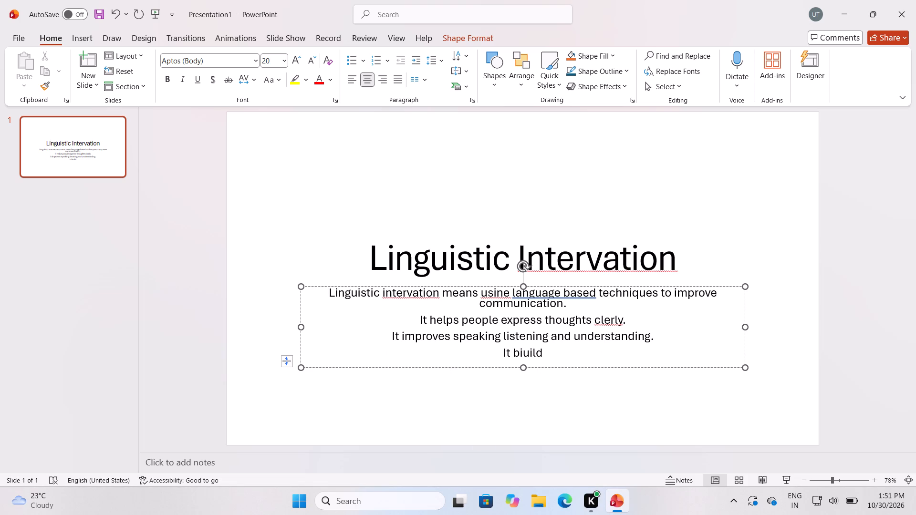
key(BackSpace)
key(BackSpace)
key(BackSpace)
key(BackSpace)
text(lds)
key(space)
text(co)
text(nfi)
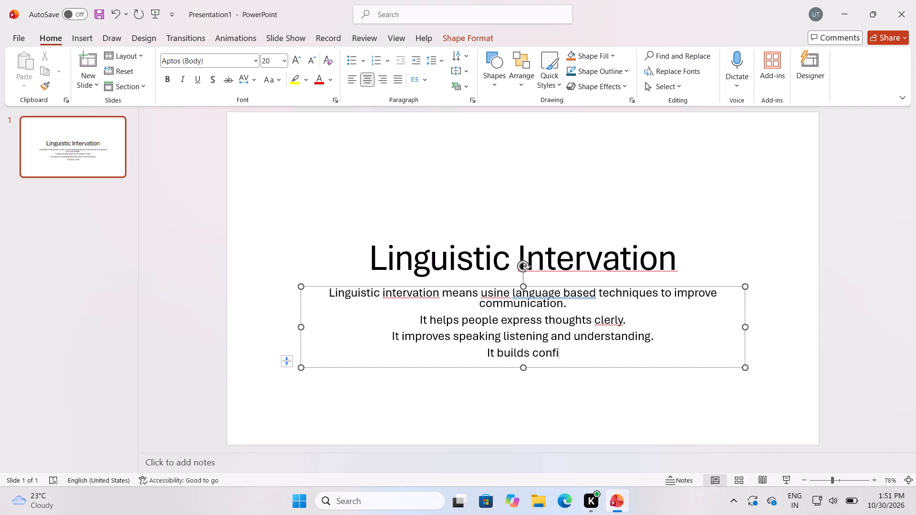
text(dn)
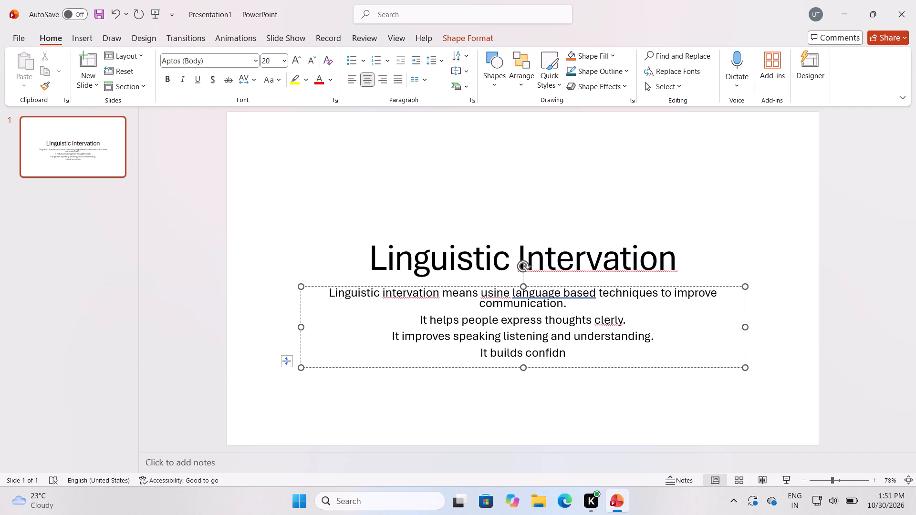
key(BackSpace)
text(ence)
key(space)
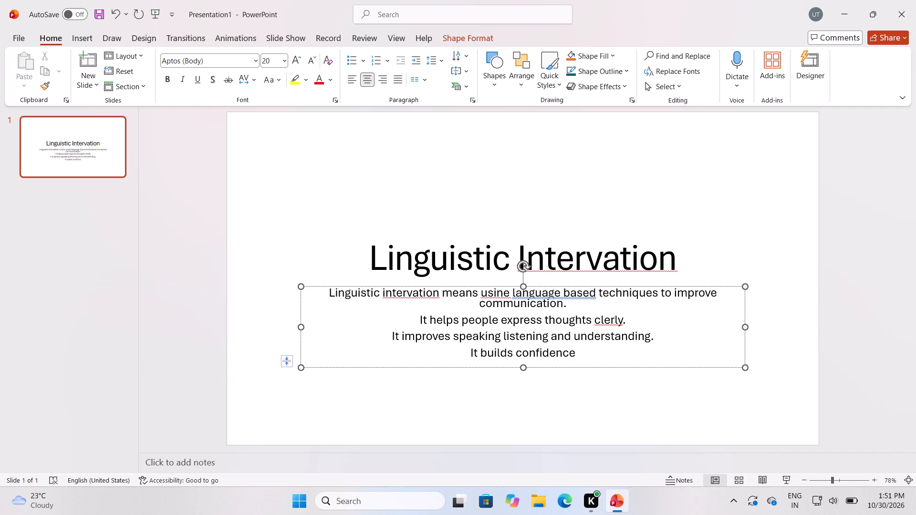
Complete the subtitle's fourth sentence with "in personal and professional communication.".
text(in personal)
key(space)
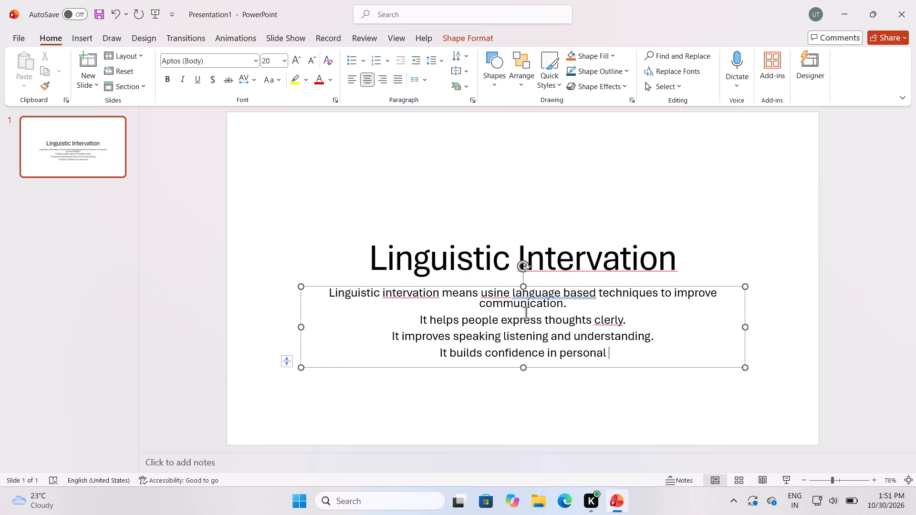
text(and p)
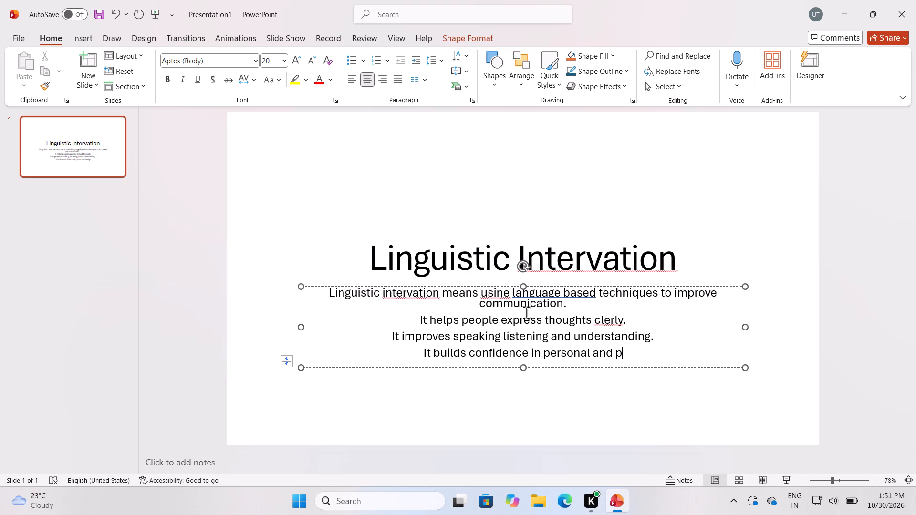
text(rofess)
text(io)
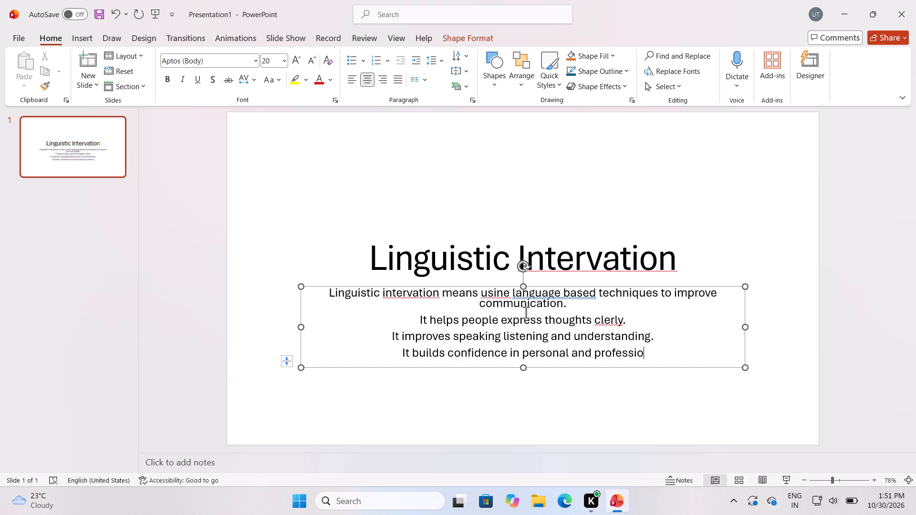
text(nal)
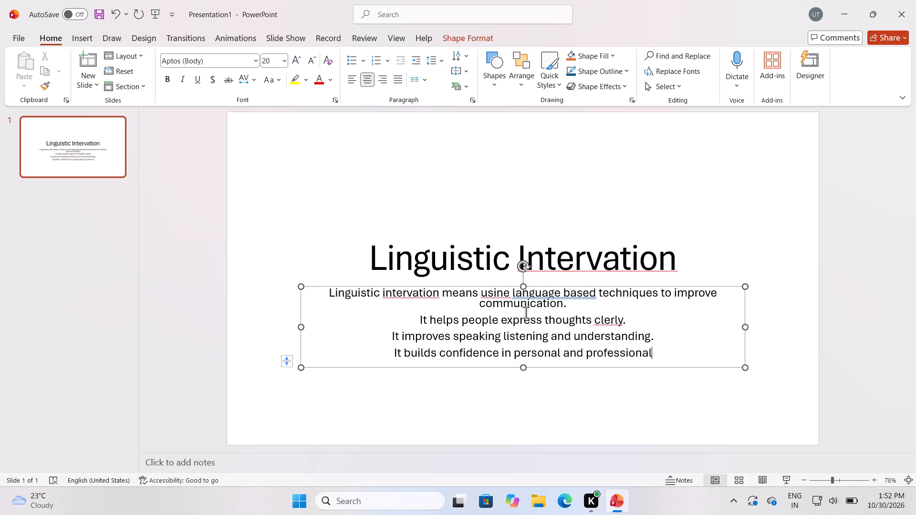
key(space)
text(communcation.)
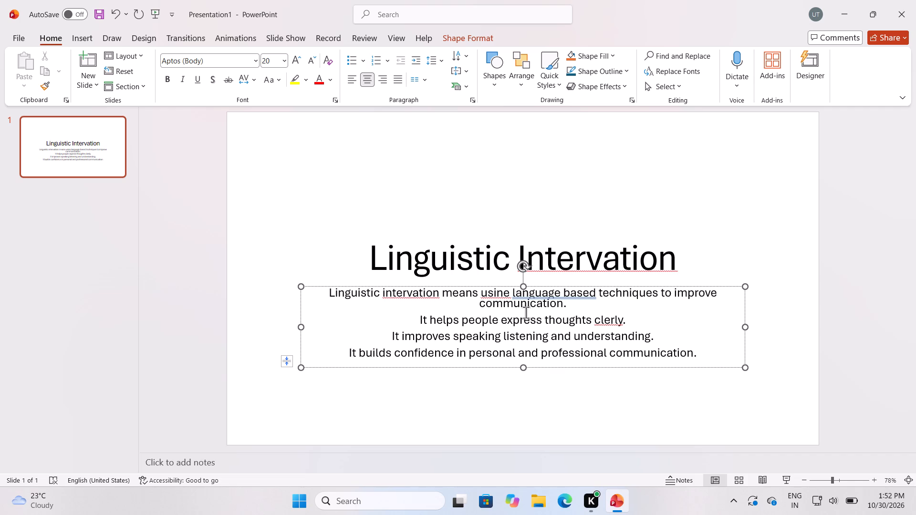
Resize the title placeholder by raising its upper and lower edges so the title sits near the top of the slide.
click(526, 257)
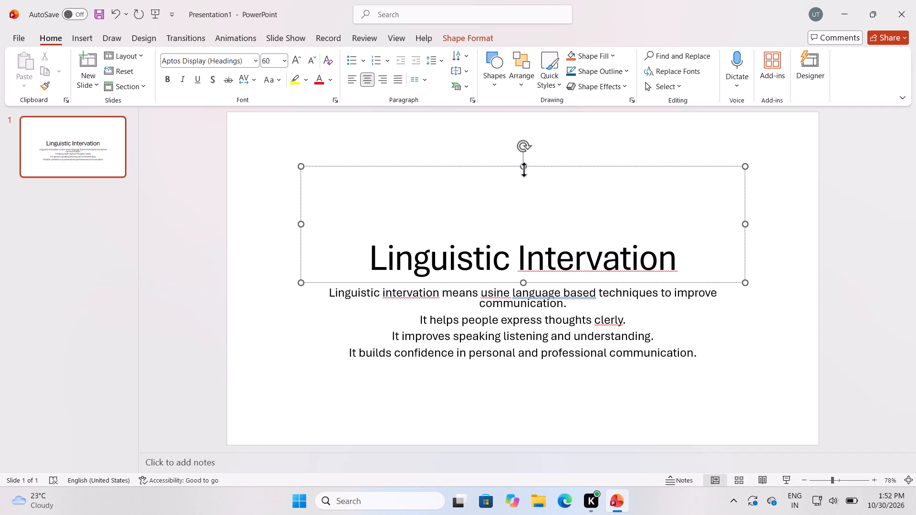
drag(523, 166, 521, 131)
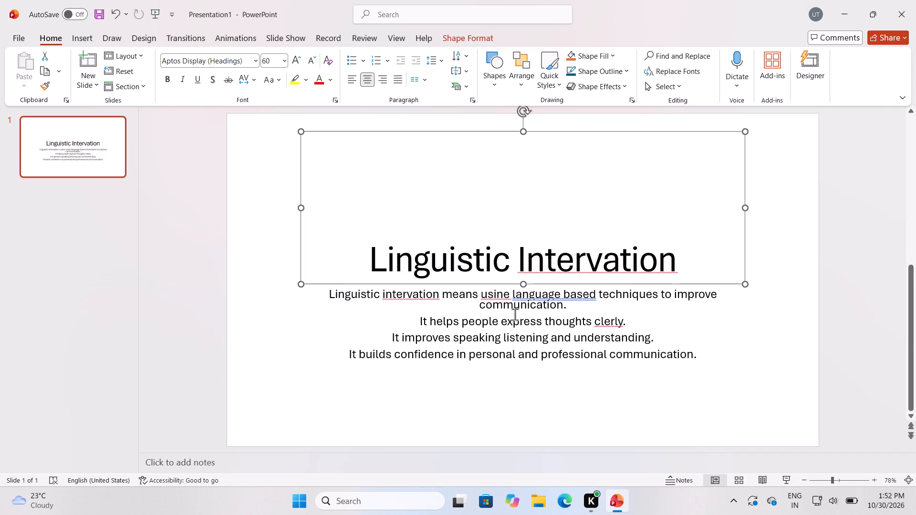
drag(523, 285, 522, 234)
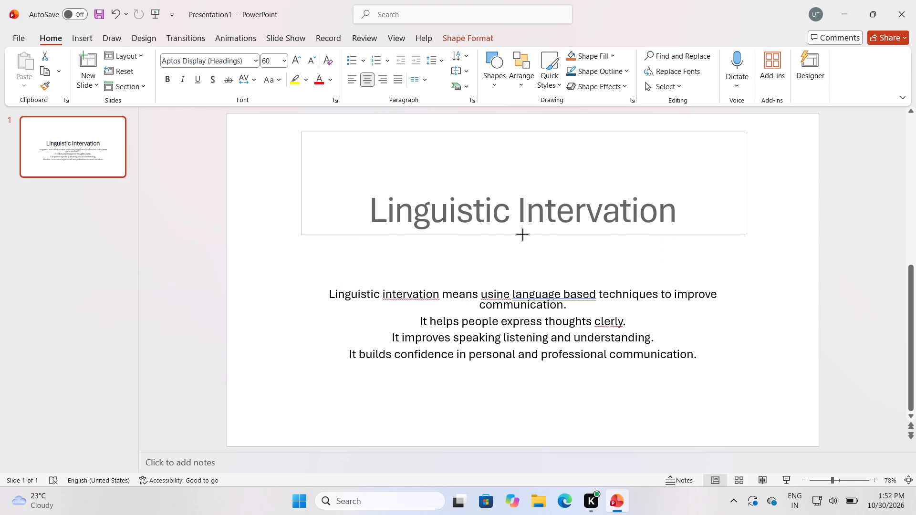
drag(522, 234, 516, 184)
Enlarge the subtitle placeholder by raising its upper edge to just below the title and lowering its bottom edge.
click(516, 293)
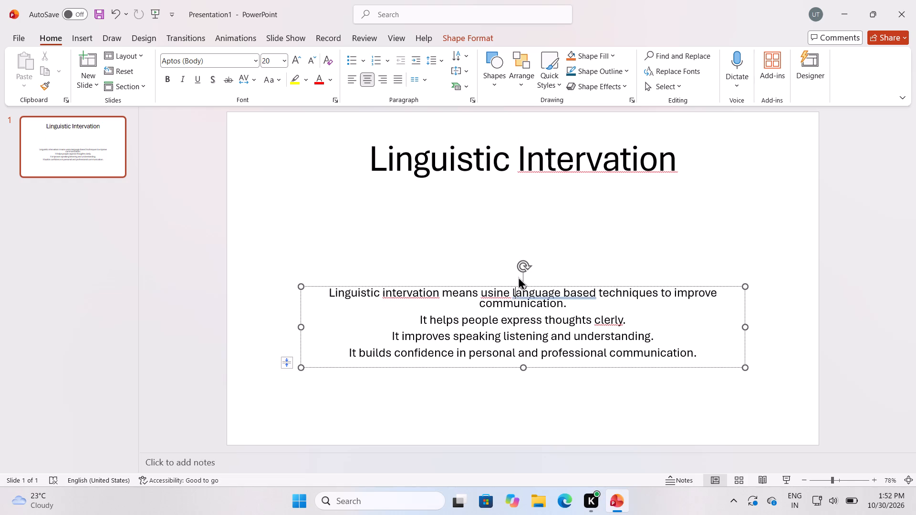
drag(523, 285, 518, 218)
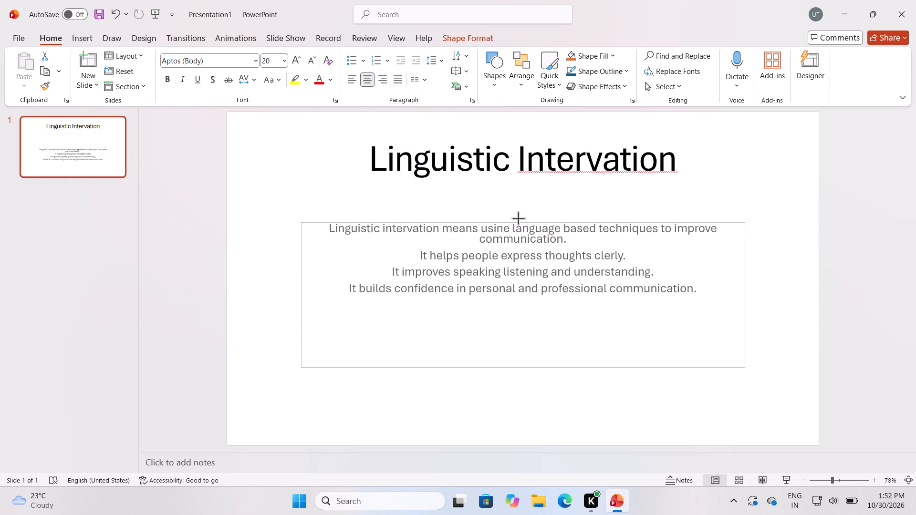
drag(518, 218, 514, 208)
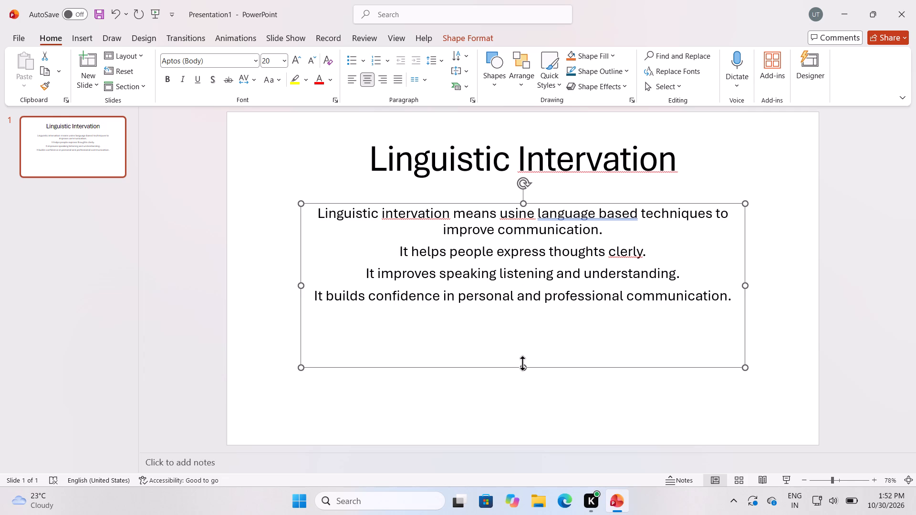
drag(522, 364, 526, 391)
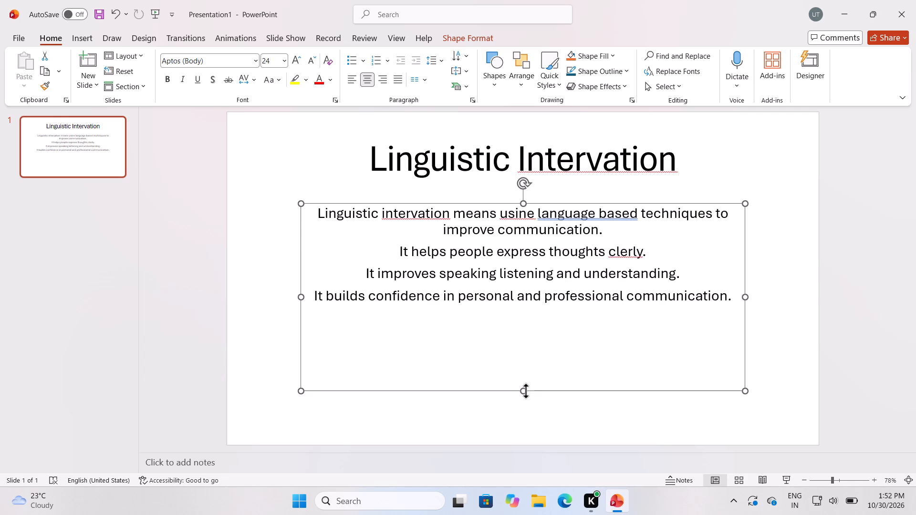
Format the whole title "Linguistic Intervation" as bold, italic, shadowed red text.
drag(372, 150, 639, 163)
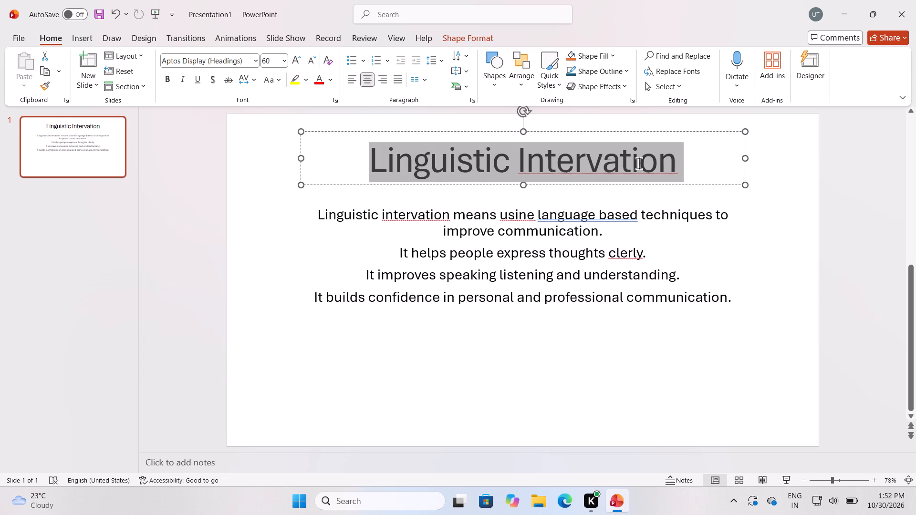
drag(639, 163, 681, 161)
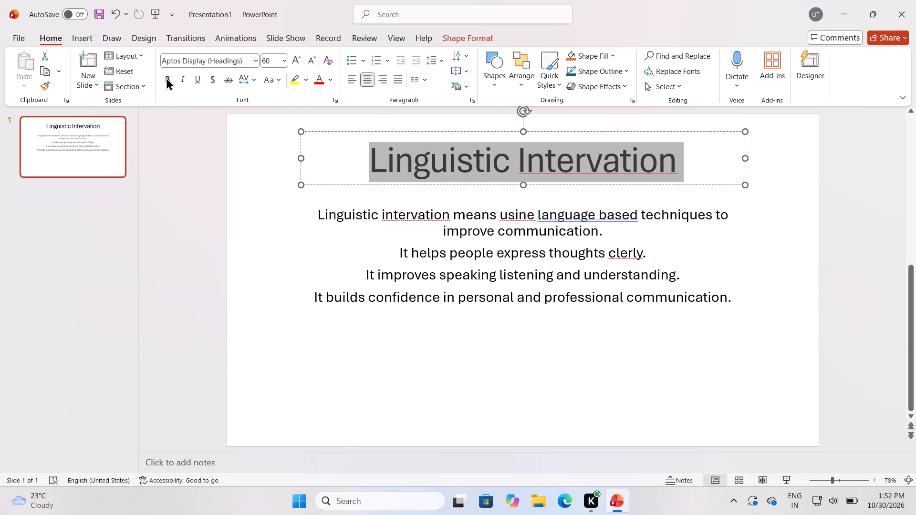
click(166, 77)
click(218, 81)
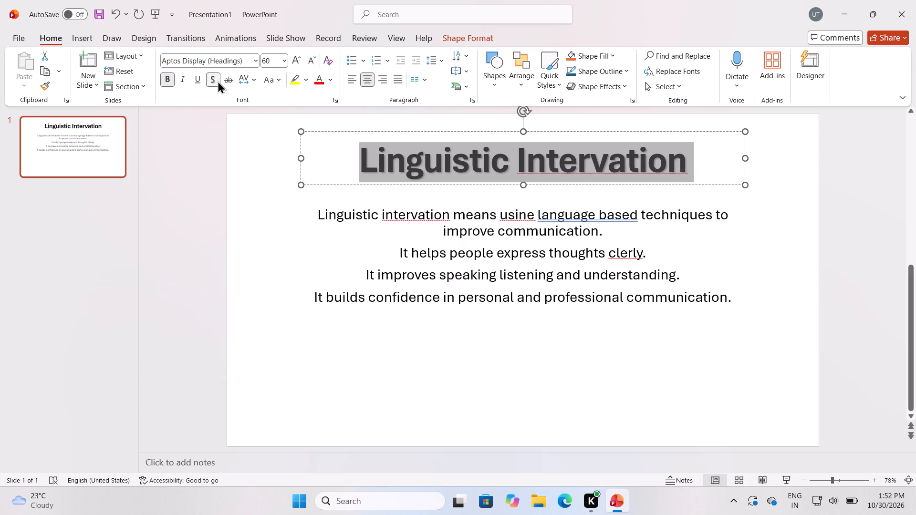
click(182, 80)
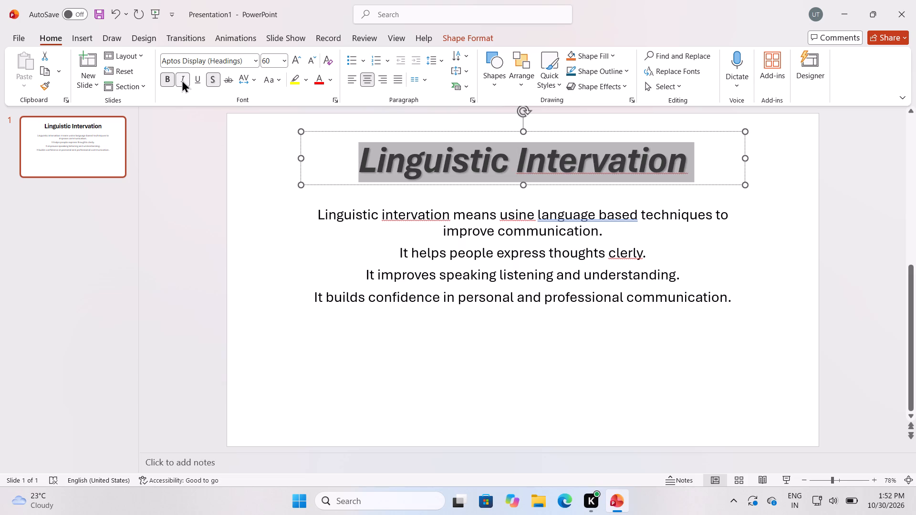
click(319, 80)
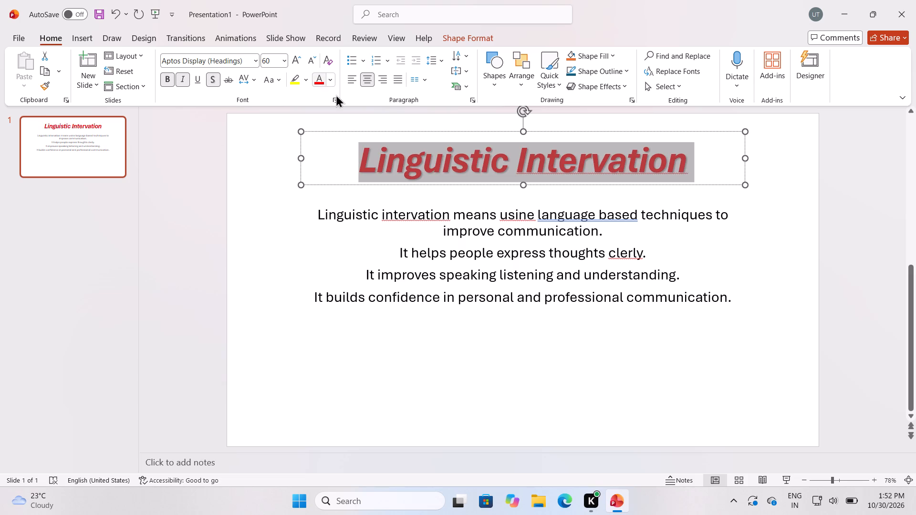
Make all four subtitle paragraphs bold and left-aligned.
drag(316, 212, 407, 247)
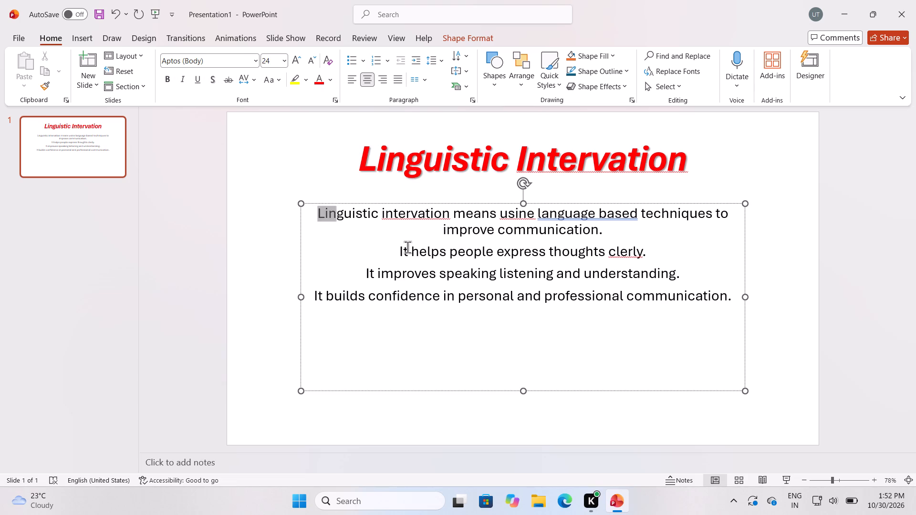
drag(407, 247, 626, 316)
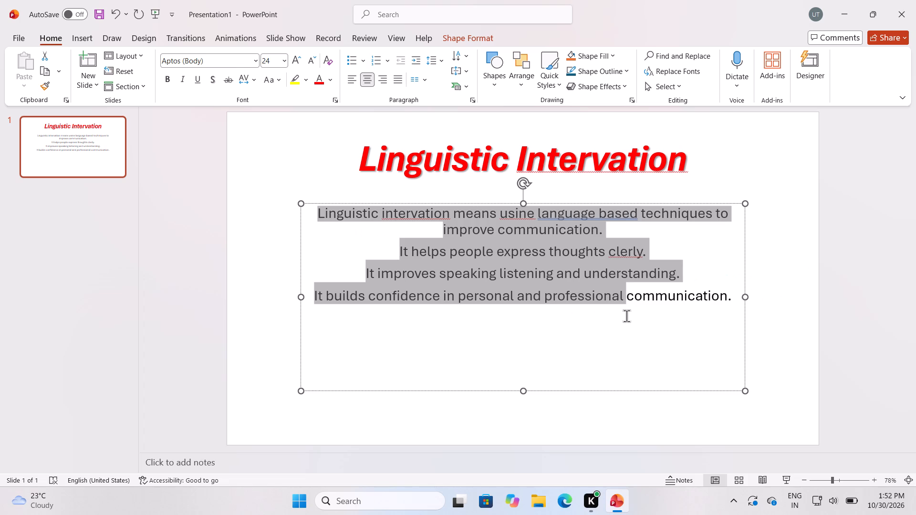
key(ctrl+a)
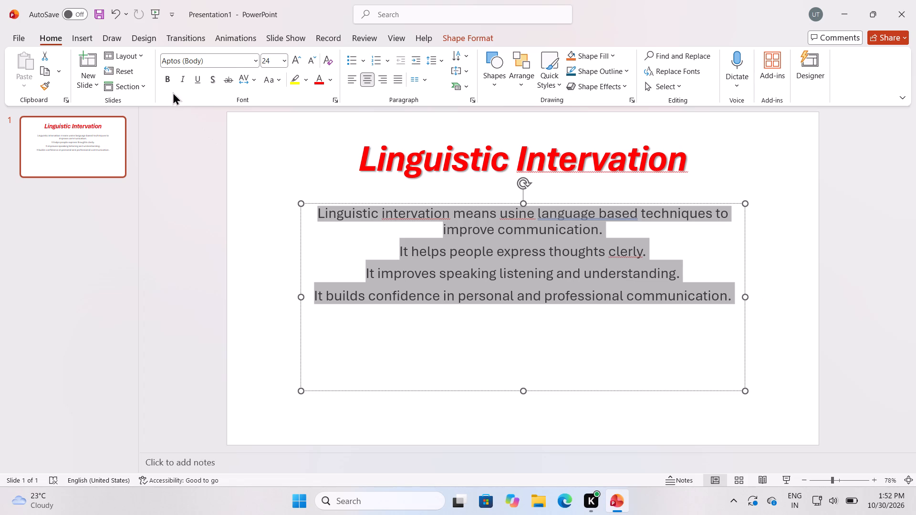
click(167, 82)
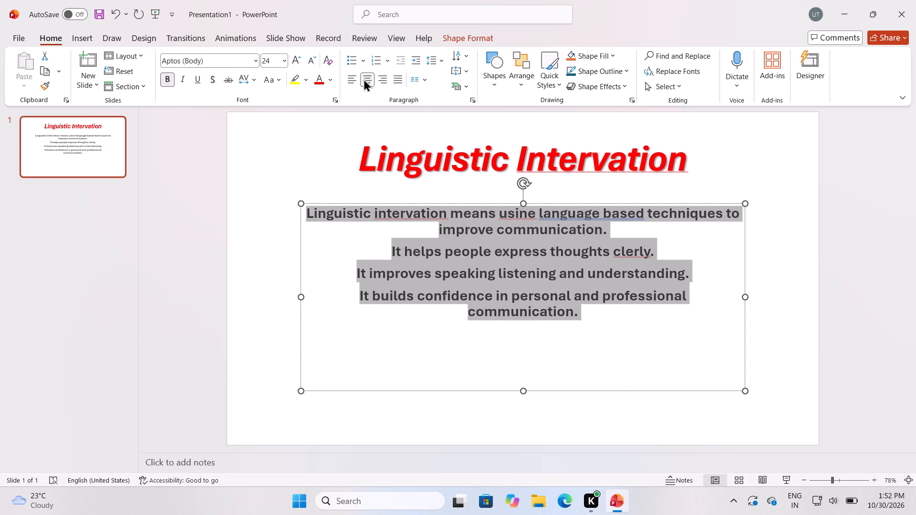
click(346, 80)
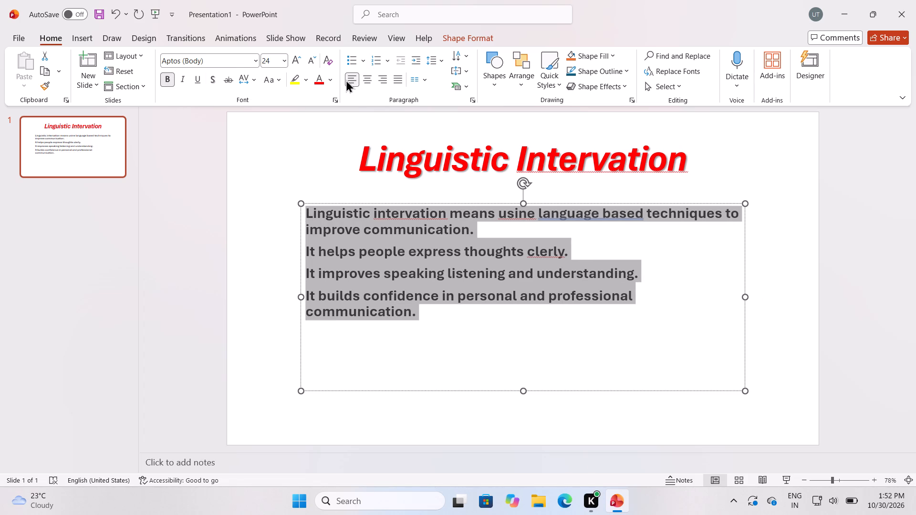
Apply numbering to the four subtitle paragraphs and replace it with round bullets.
click(383, 60)
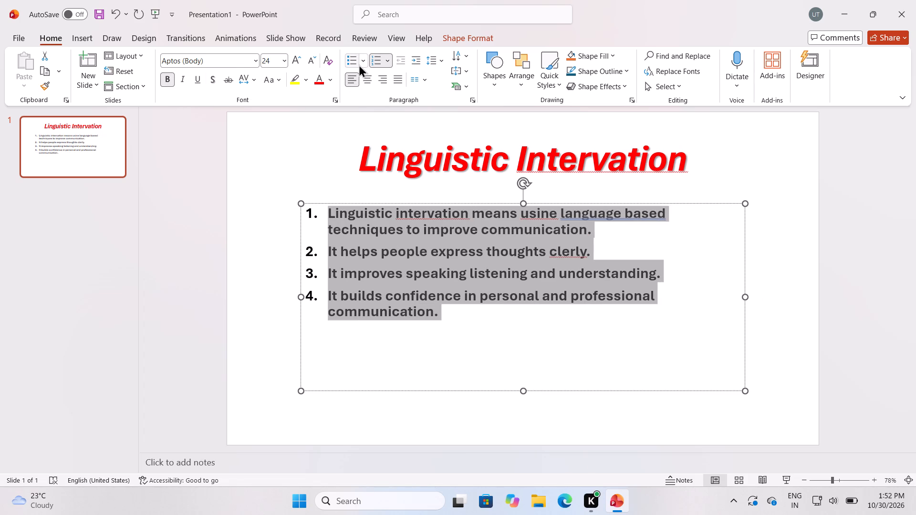
click(361, 64)
click(442, 106)
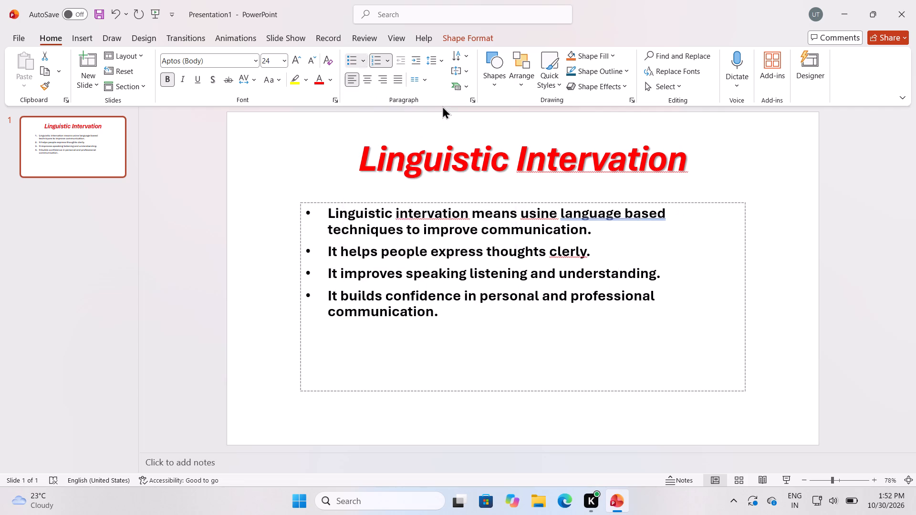
click(370, 350)
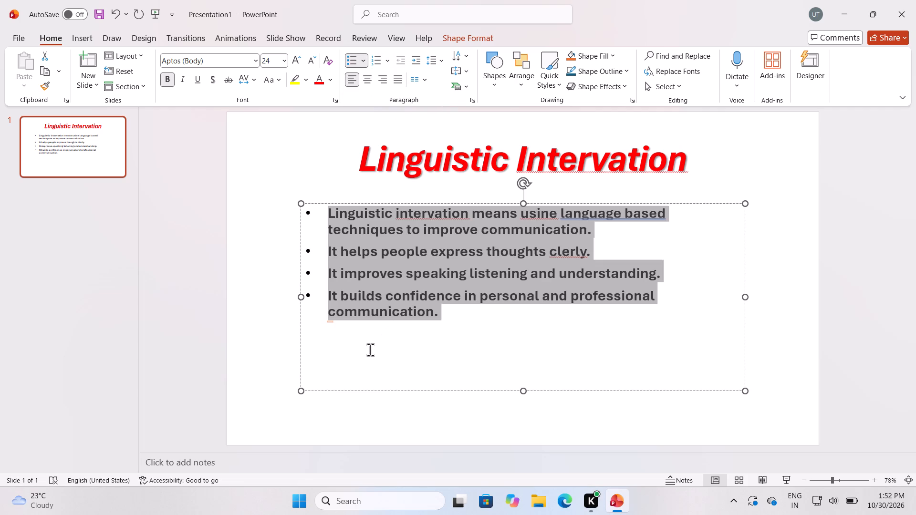
Add a second slide with the Title and Content layout.
click(98, 86)
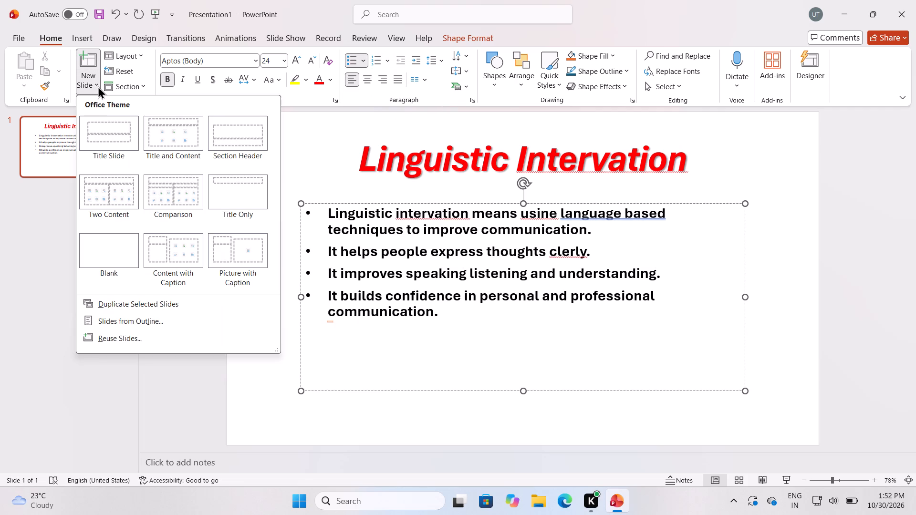
click(165, 142)
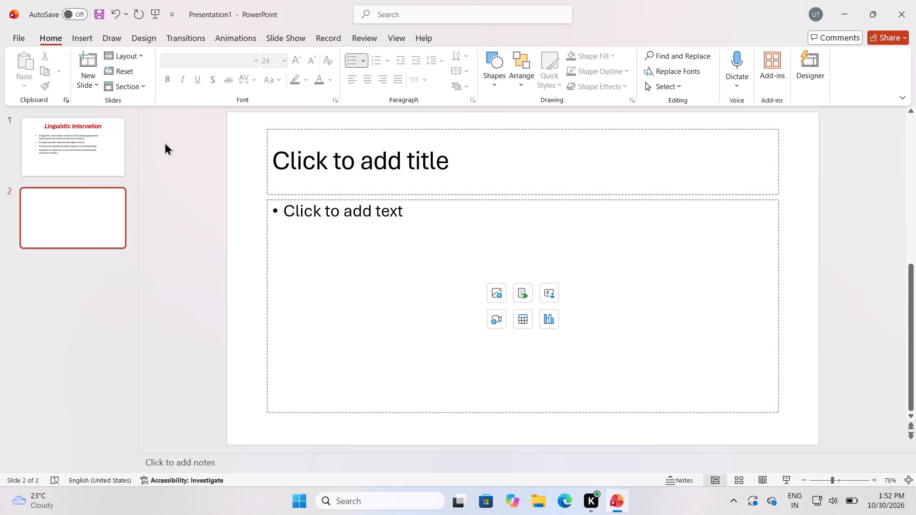
Enter "Meaning of linguistic" as the title of the second slide.
click(325, 156)
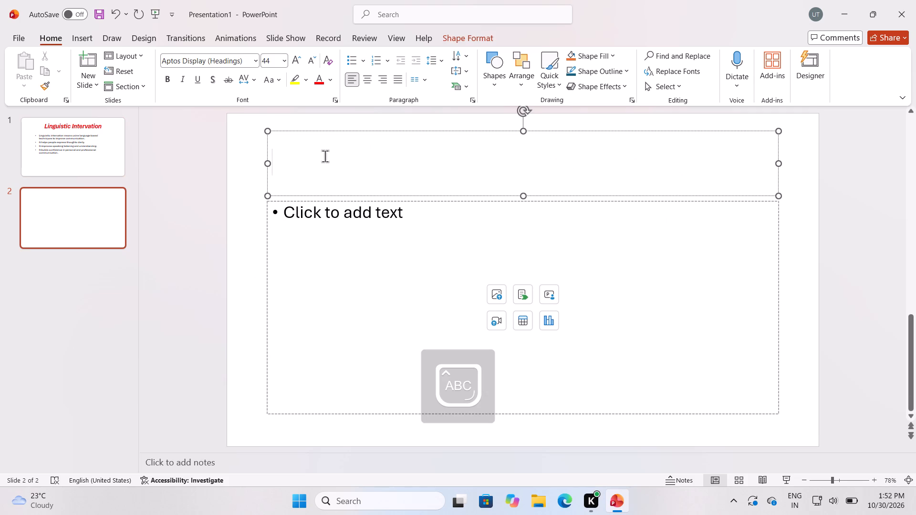
text(eaning)
key(space)
text(od)
key(BackSpace)
text(f)
key(space)
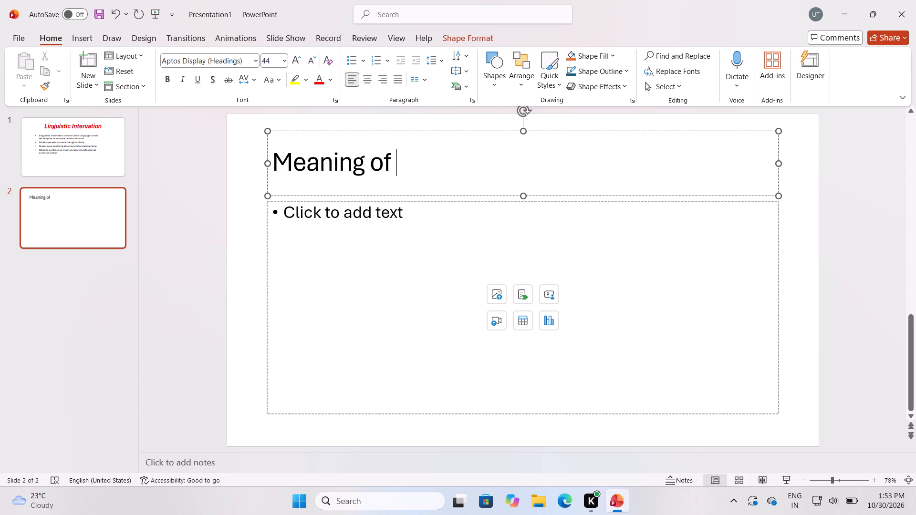
text(ling)
text(uistic)
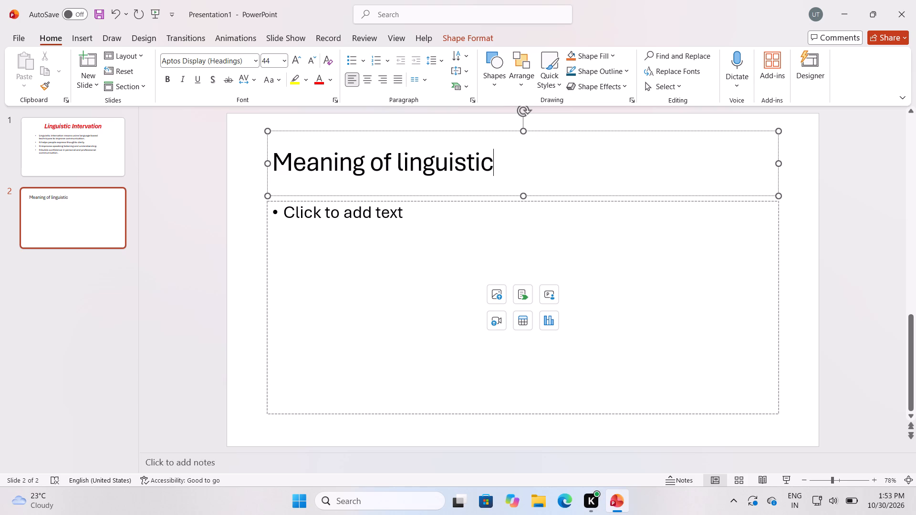
Start the first bullet in the second slide's body with "Linguistic", correcting the doubled "s".
click(321, 239)
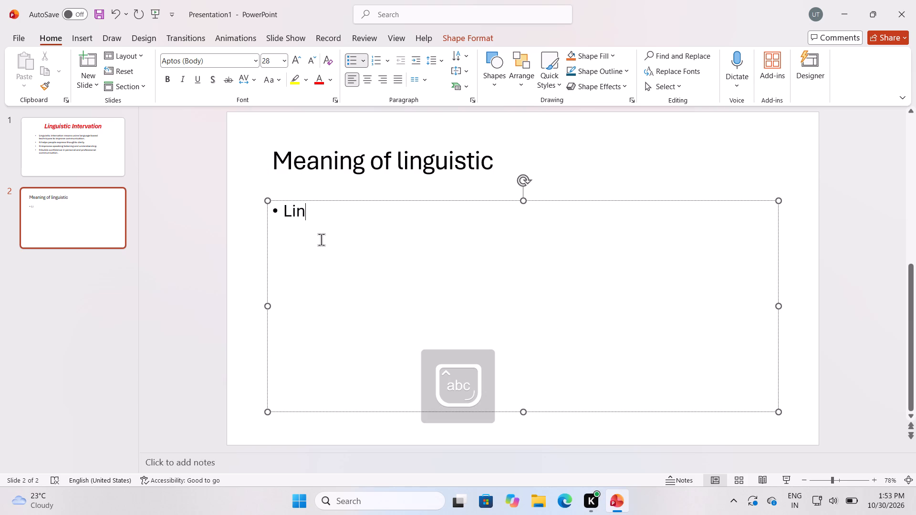
key(g)
text(uisstic)
key(space)
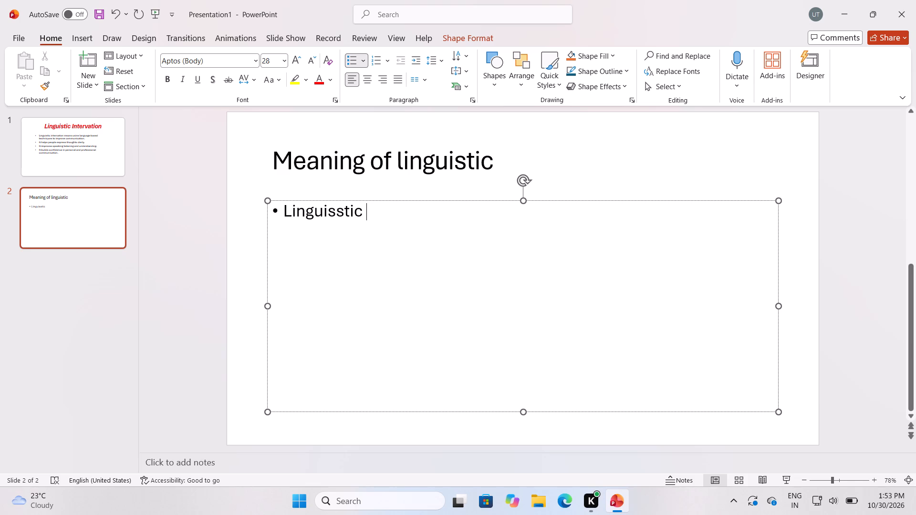
key(Left)
key(Left)
key(Left)
key(Left)
key(BackSpace)
key(Right)
key(Right)
key(Right)
key(Right)
key(Right)
key(Left)
key(space)
Continue the first bullet after "Linguistic" with "intervation is a process of improving a persons language and communication skills".
text(intervation is)
key(space)
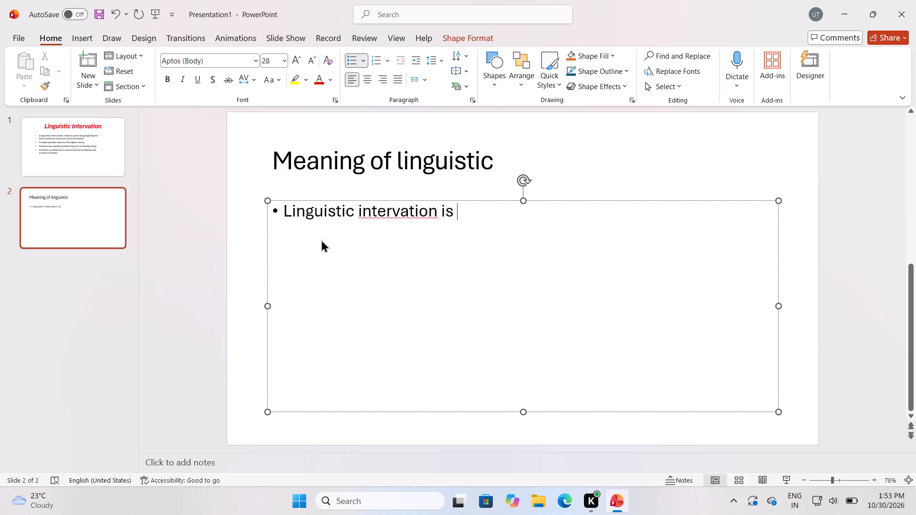
text(a process of improving)
key(space)
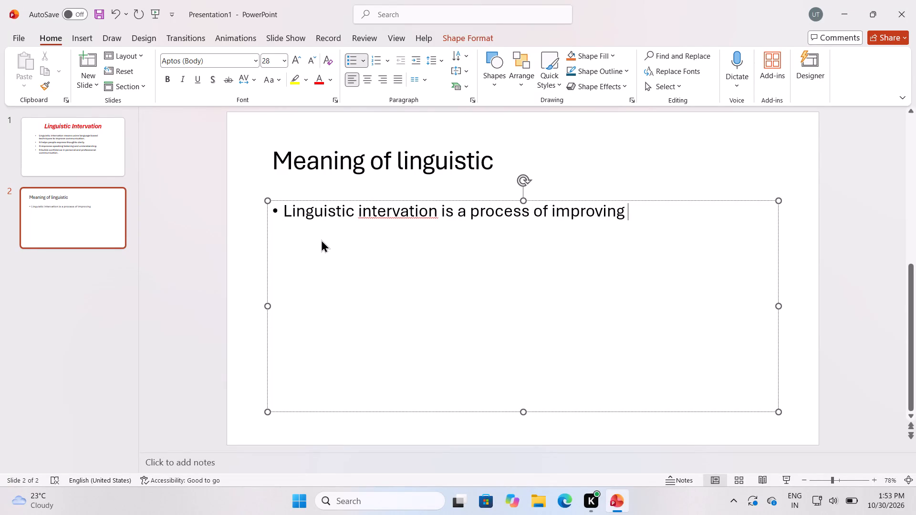
text(a person)
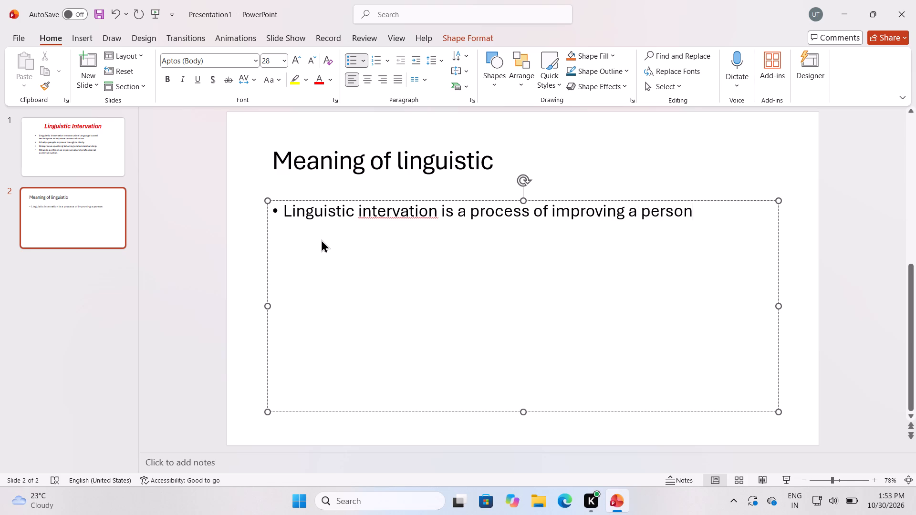
text(s)
key(space)
text(lan)
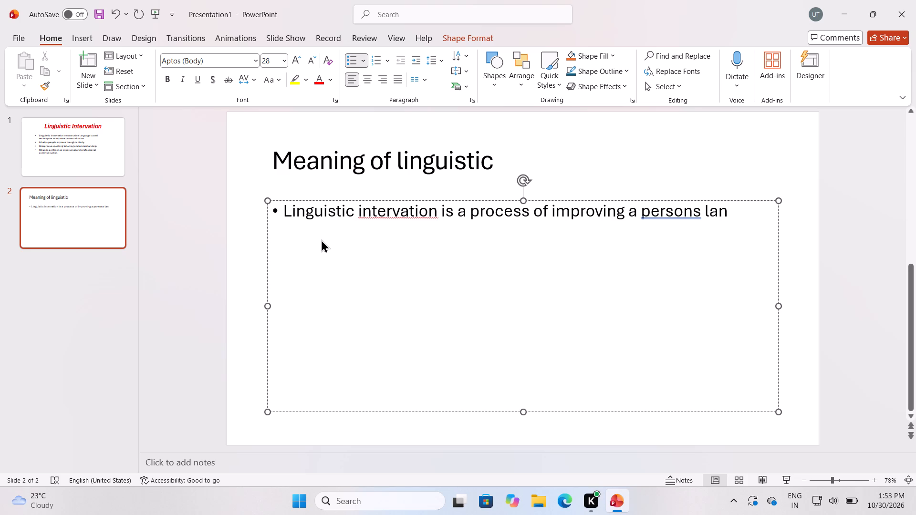
text(guage)
key(space)
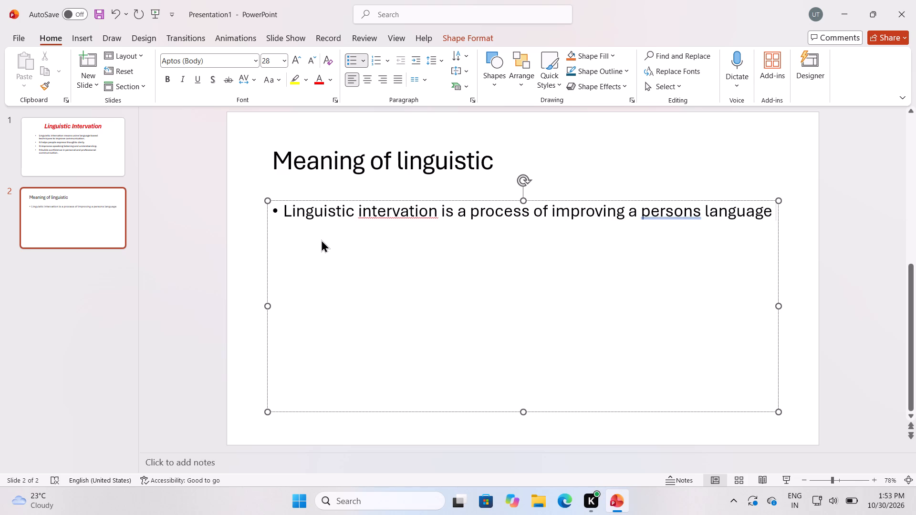
text(and communcation)
key(space)
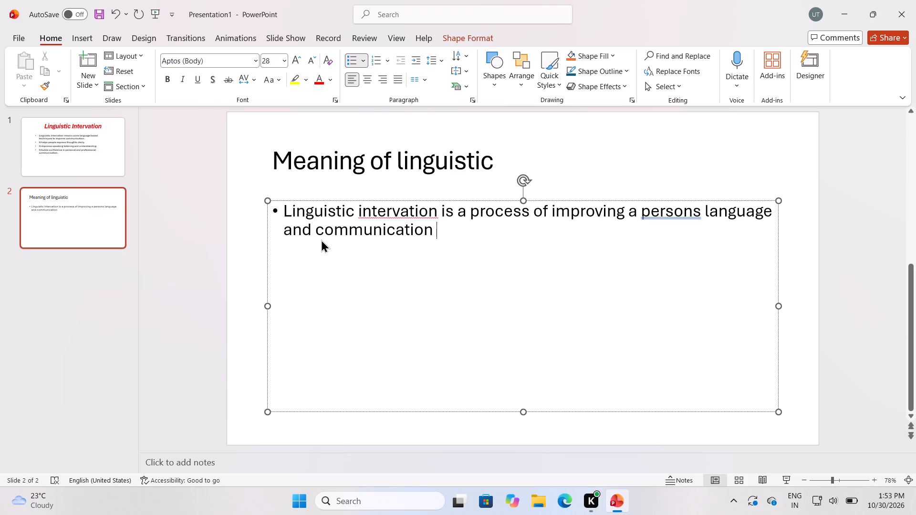
text(skills)
key(space)
Finish the first bullet's sentence with "through guided practice and feedback.".
text(thro)
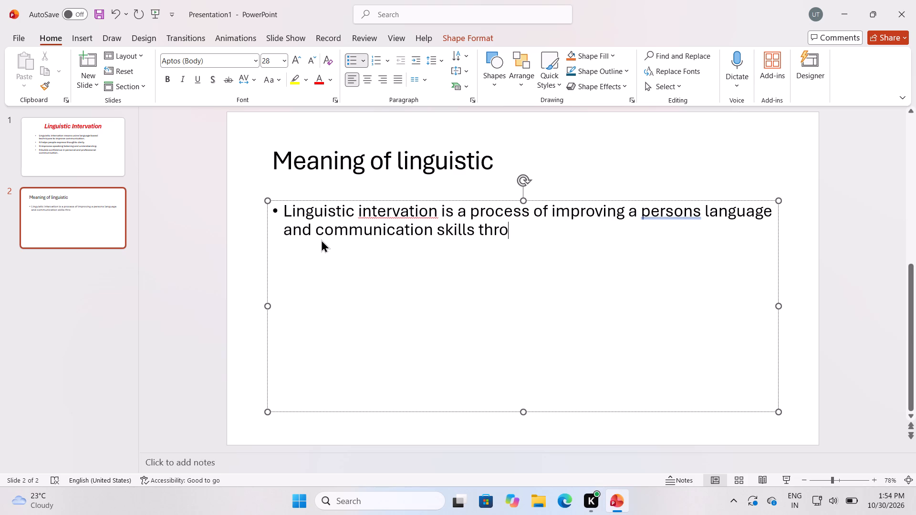
text(ugh)
key(space)
text(guided)
key(space)
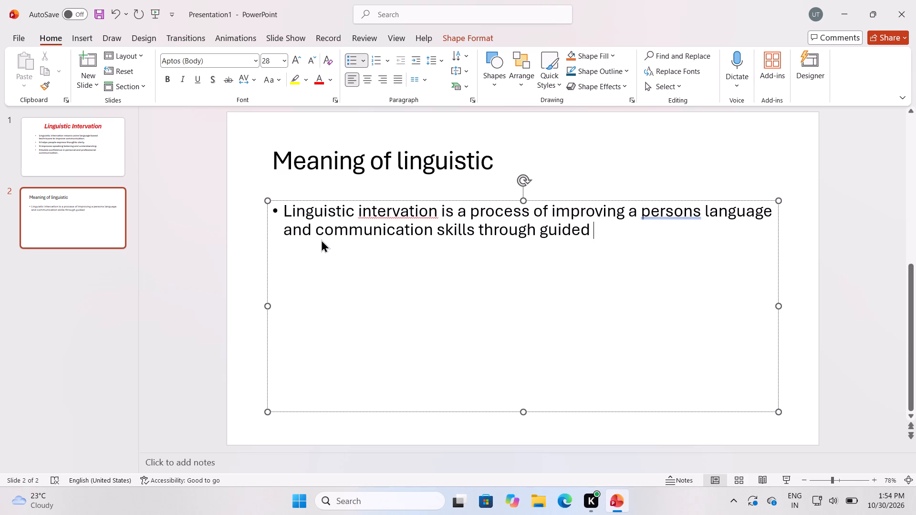
text(practice)
key(space)
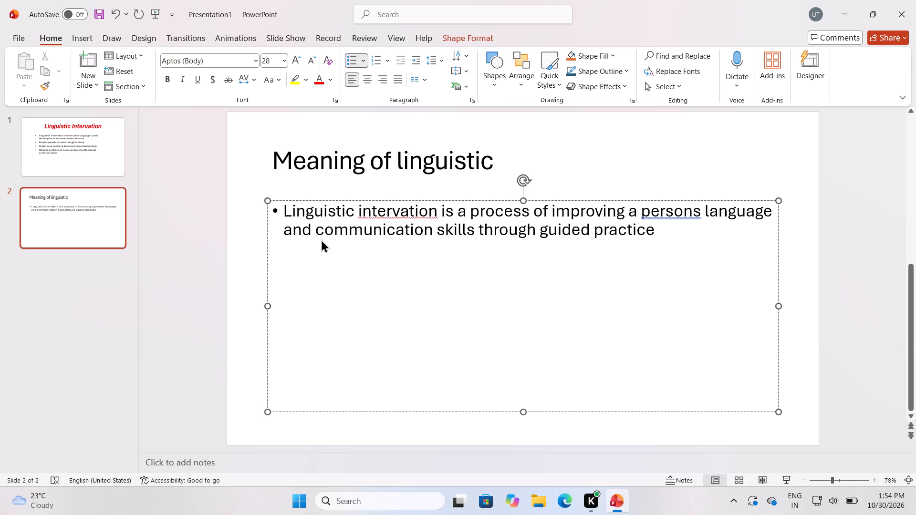
text(and feedbc)
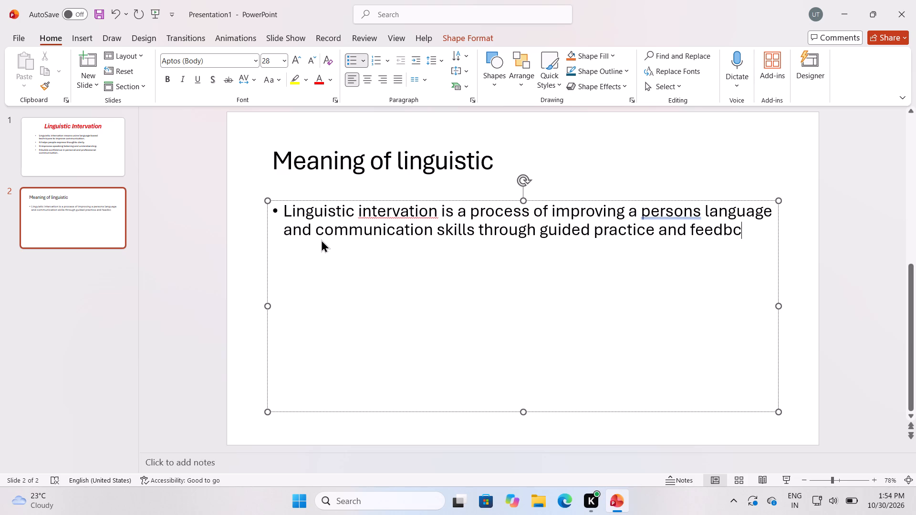
key(BackSpace)
text(ack)
key(period)
Leave a blank line below the first bullet and add the unbulleted heading line "Key objectives:".
key(Return)
key(Return)
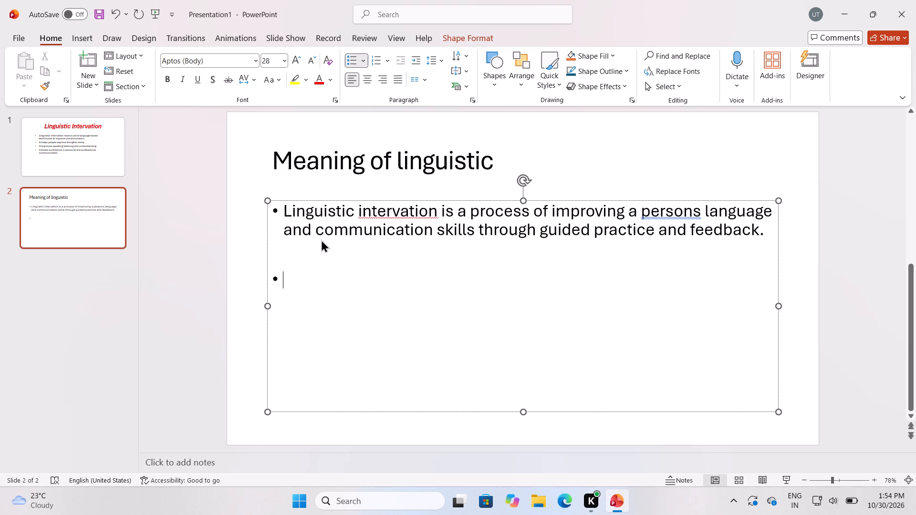
key(BackSpace)
text(ey)
key(space)
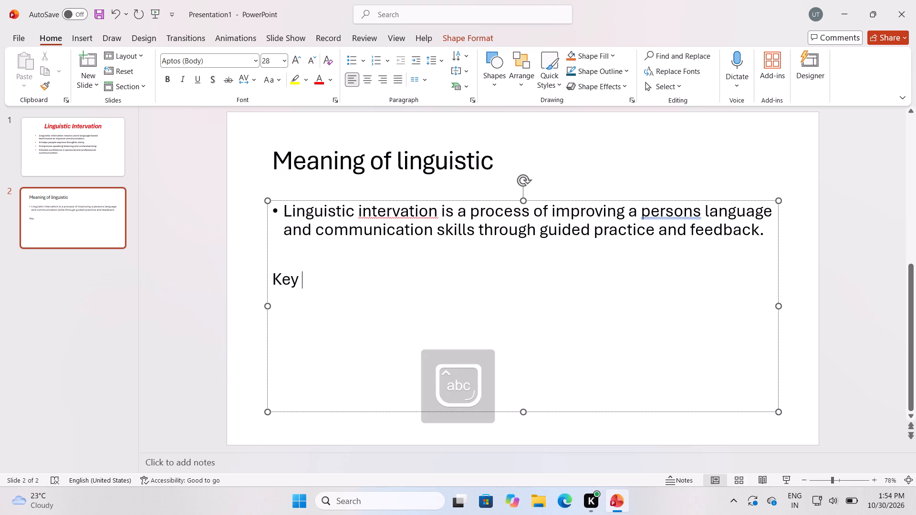
text(objectives)
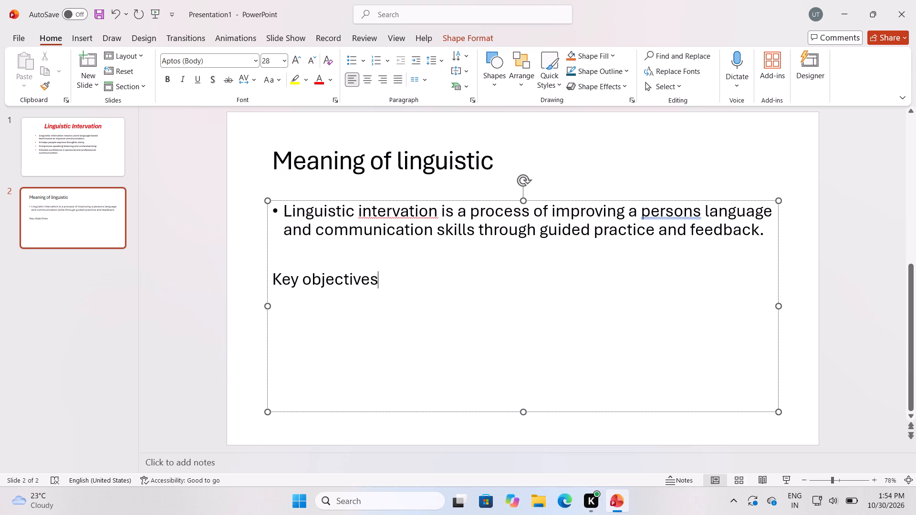
key(shift+colon)
key(Return)
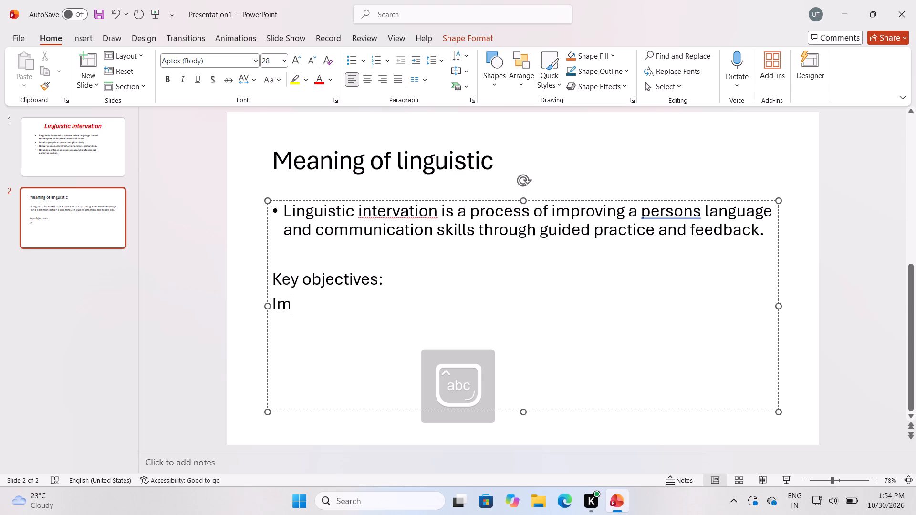
Add "Improve vocabulary." as the first unbulleted line under "Key objectives:".
text(prove)
key(space)
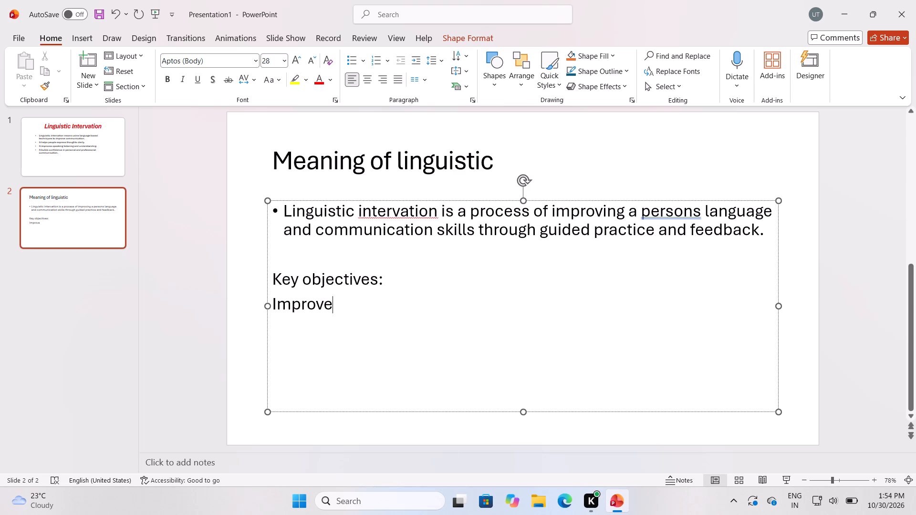
text(va)
text(ca)
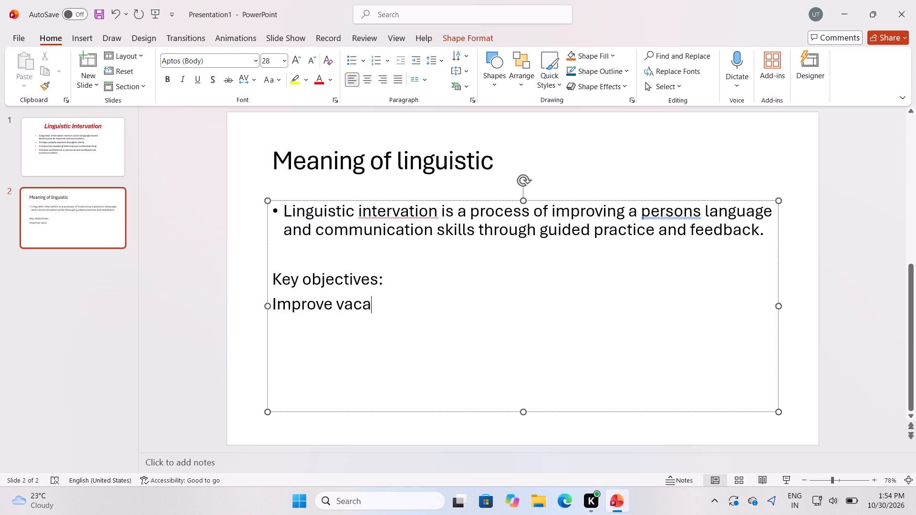
text(bular)
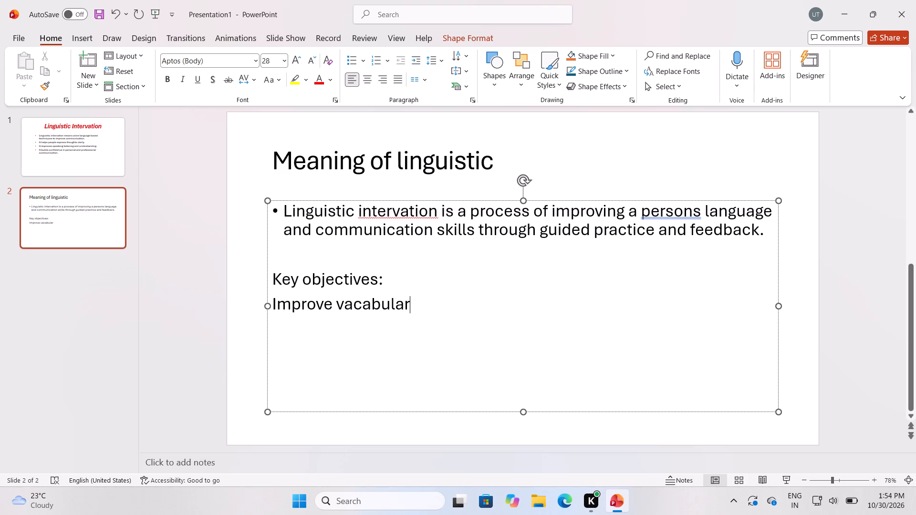
key(y)
key(period)
key(Return)
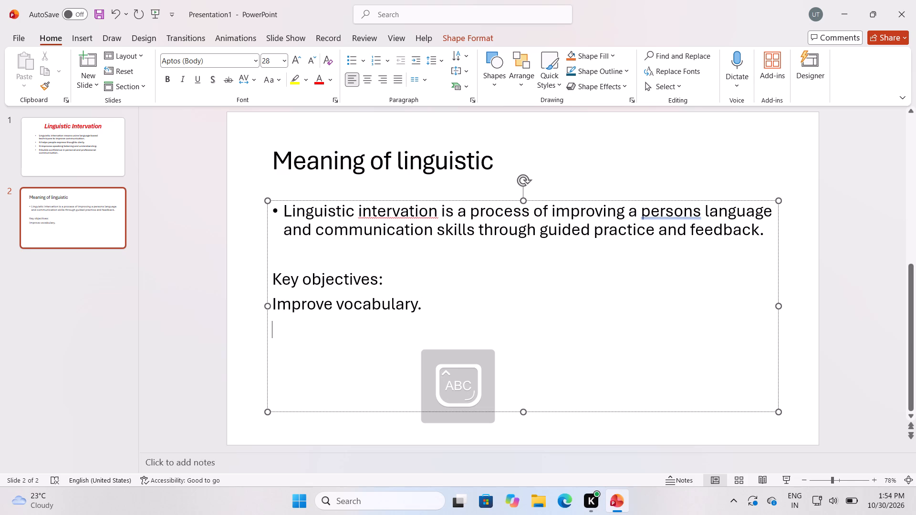
Add "Develop clear pronunciation." as the second line under "Key objectives:".
text(evelop)
key(space)
text(clear)
key(space)
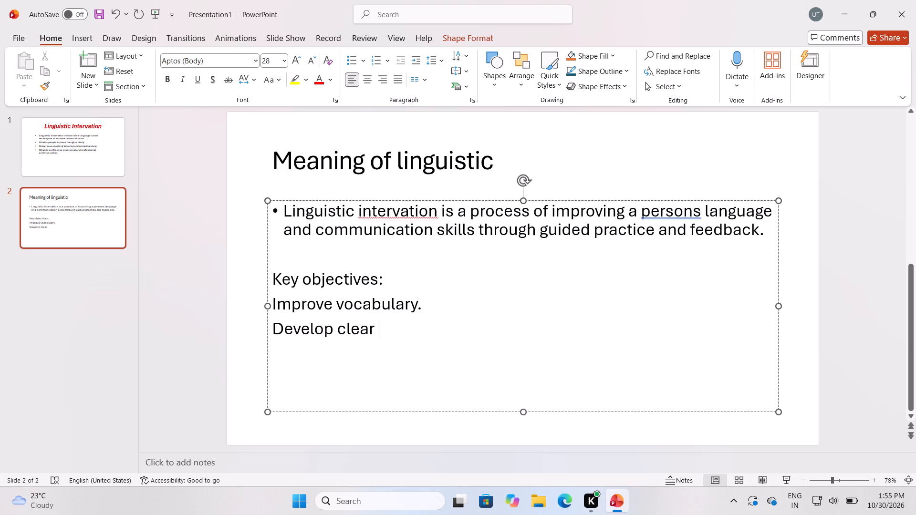
text(pro)
text(unciation)
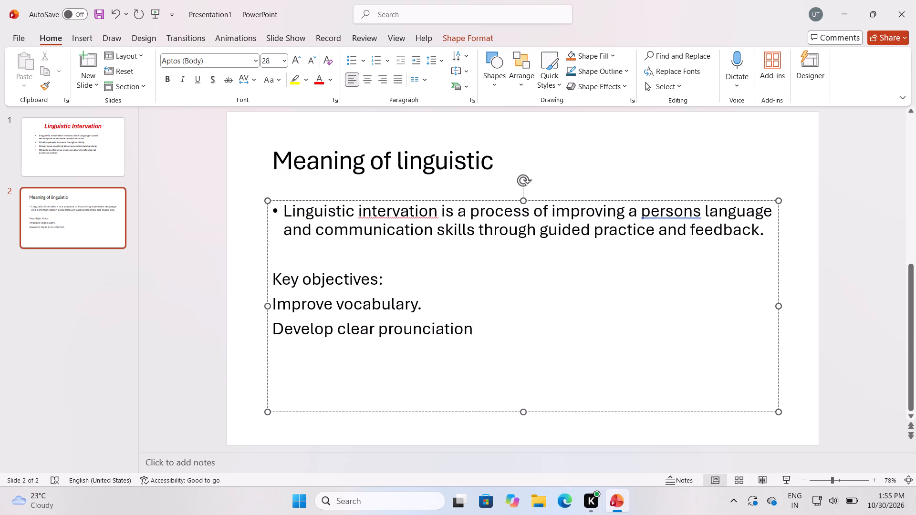
key(period)
key(Return)
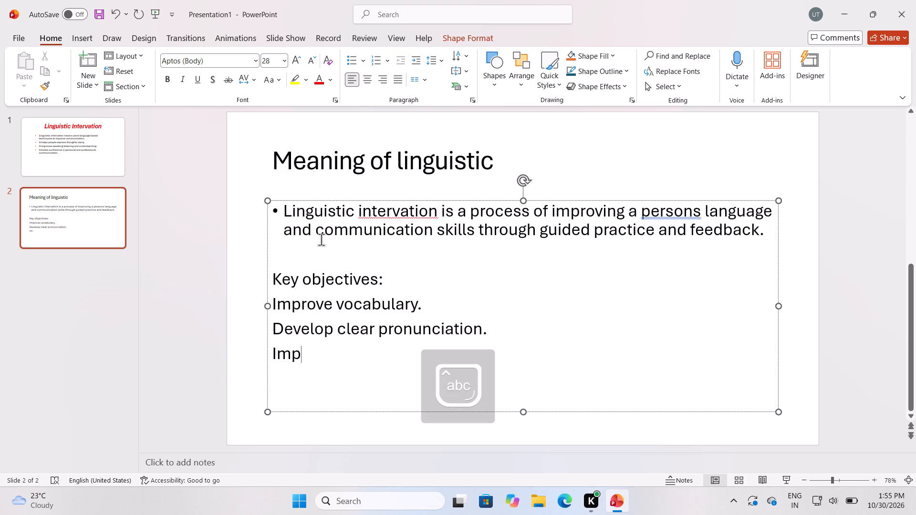
Add "Improve sentence formation." as the third line under "Key objectives:" and start a new line below it.
text(ve)
key(space)
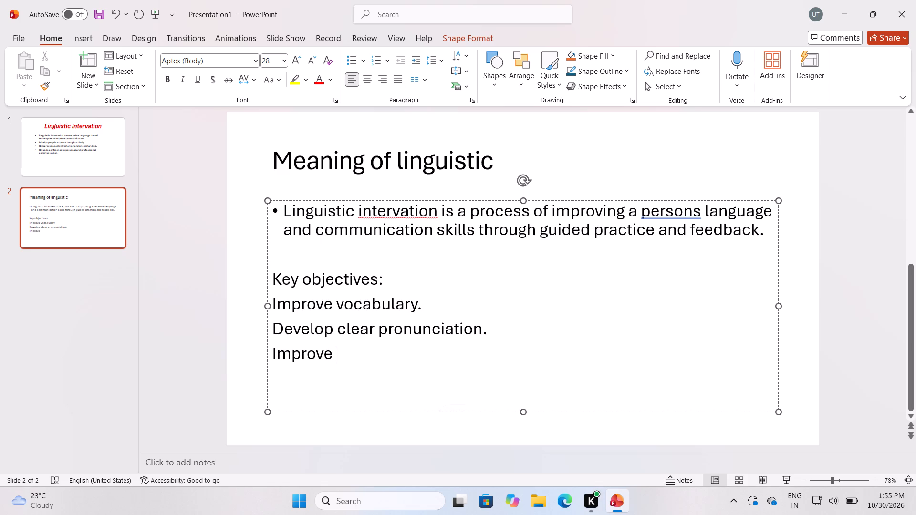
text(sentence)
key(space)
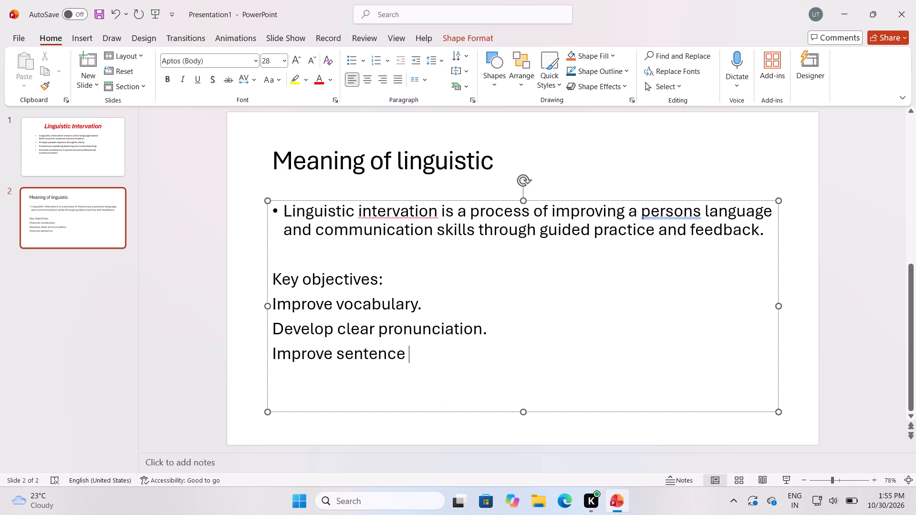
text(formation)
key(period)
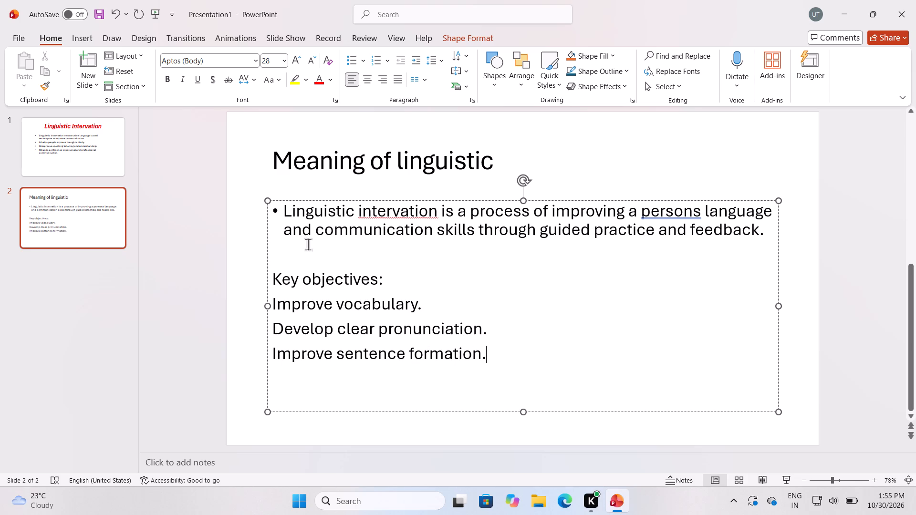
key(Return)
Add "Build speaking confidence." as the fourth line under "Key objectives:" and start a new line below it.
text(uild)
key(space)
text(speaking)
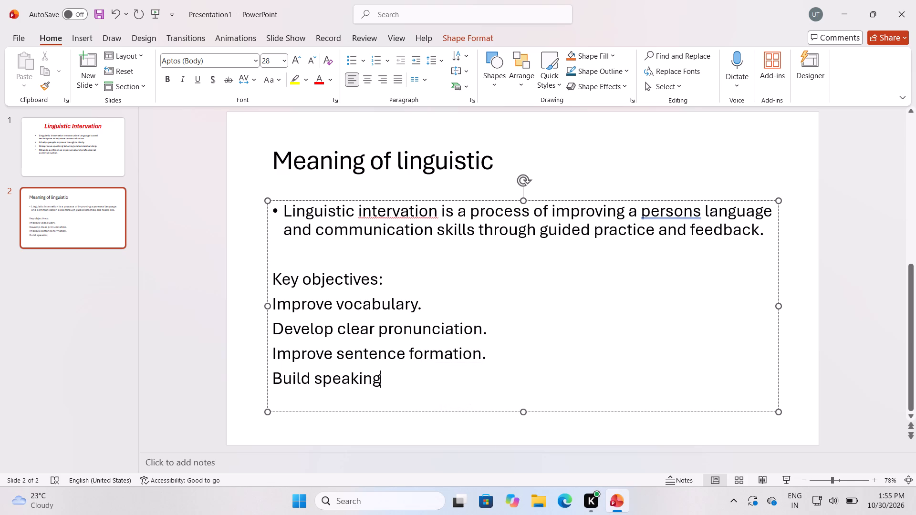
key(space)
text(confidence)
key(period)
key(Return)
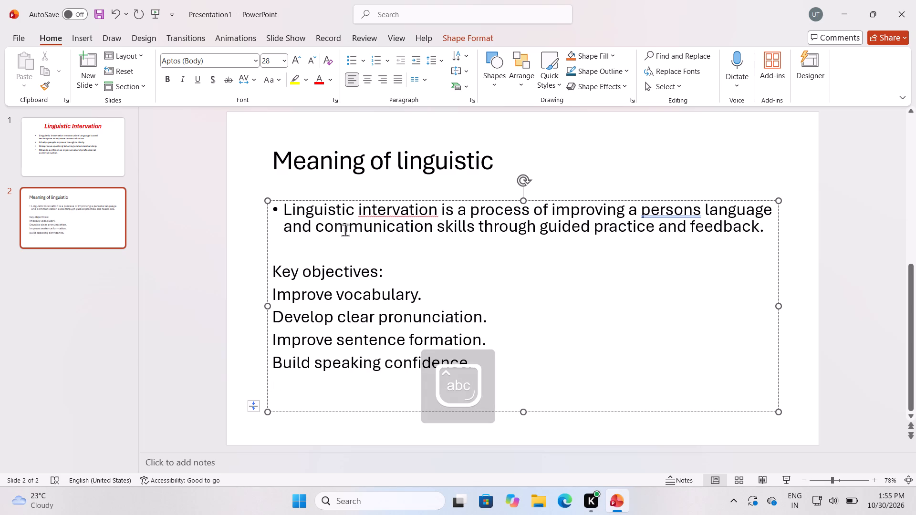
Add "Reduce coummuncation barriers." as the fifth line under "Key objectives:".
key(r)
text(coummuncation)
key(space)
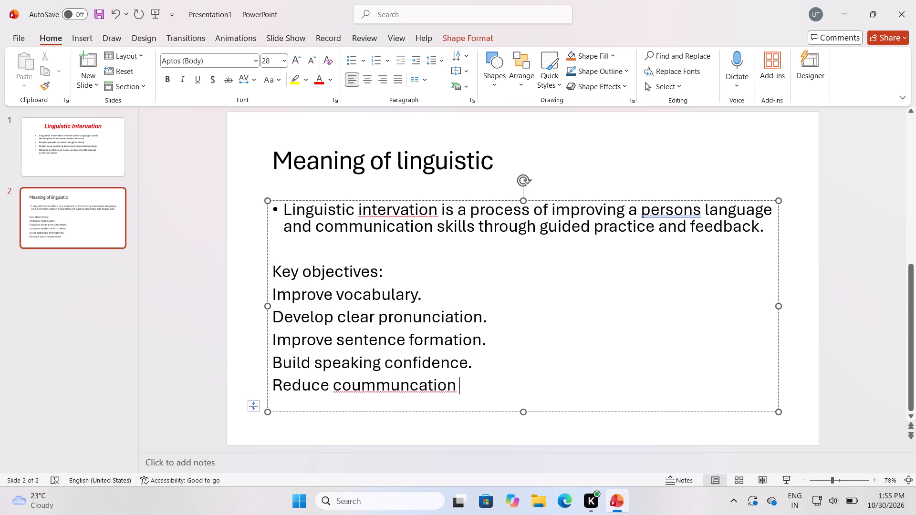
text(ba)
text(rrir)
key(BackSpace)
text(ers)
key(period)
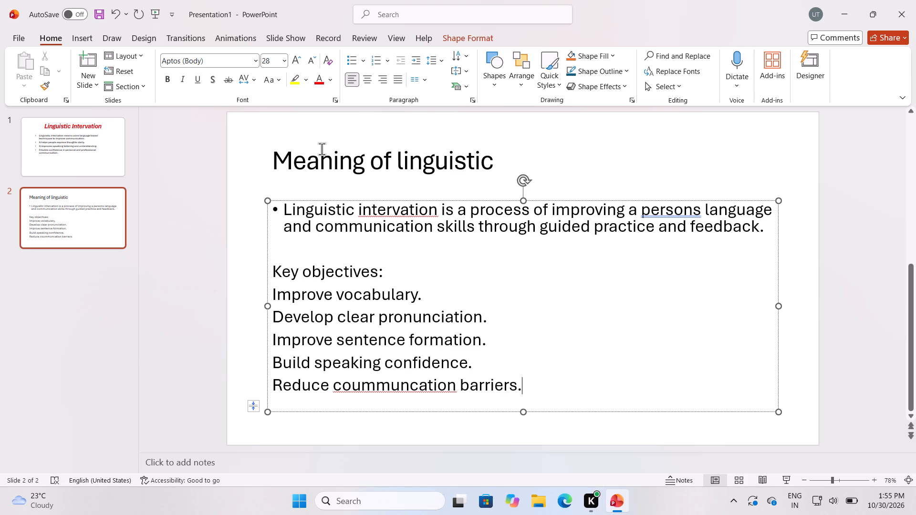
Center the "Key objectives:" heading line and make it bold and underlined.
drag(274, 271, 364, 274)
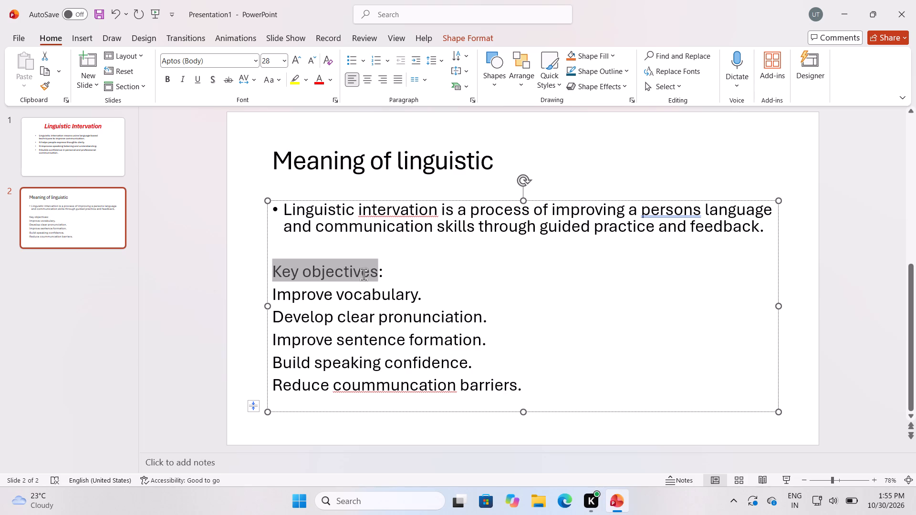
drag(364, 274, 391, 277)
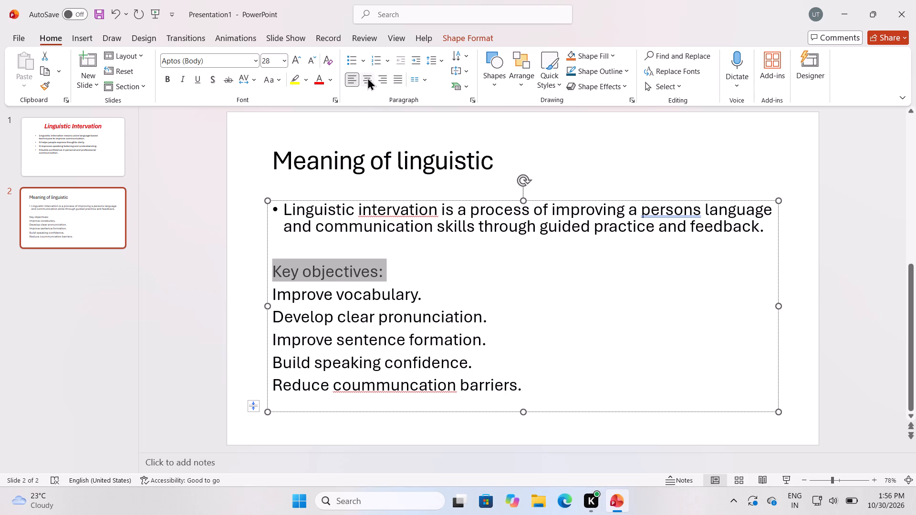
click(367, 77)
click(165, 77)
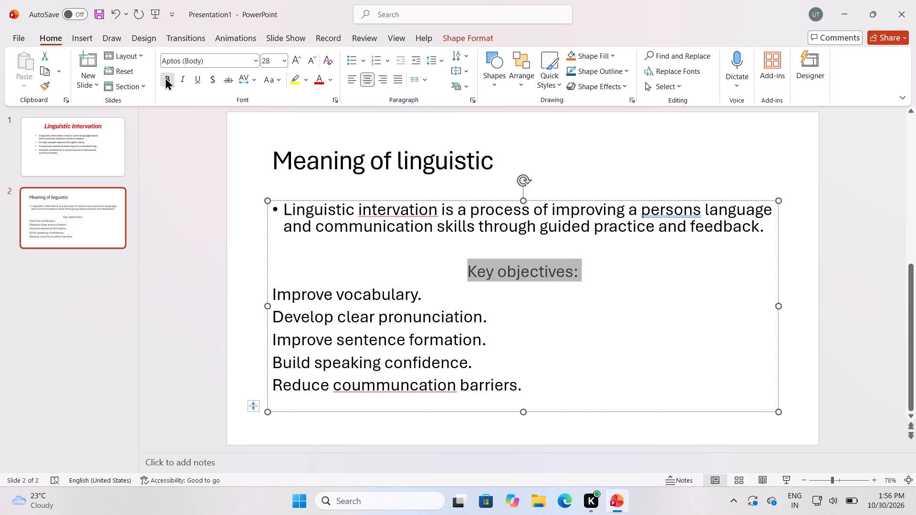
click(198, 80)
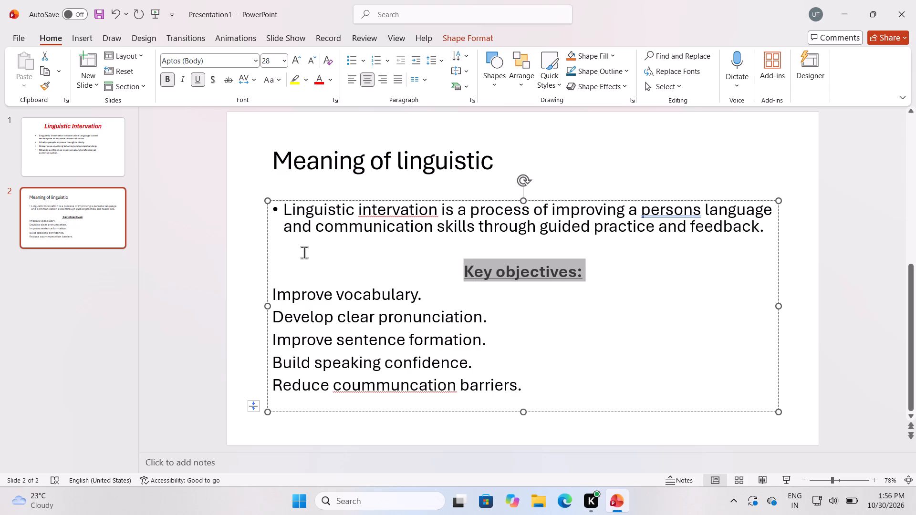
Center the definition paragraph at the start of the slide's body text, remove its bullet and make it bold.
click(278, 209)
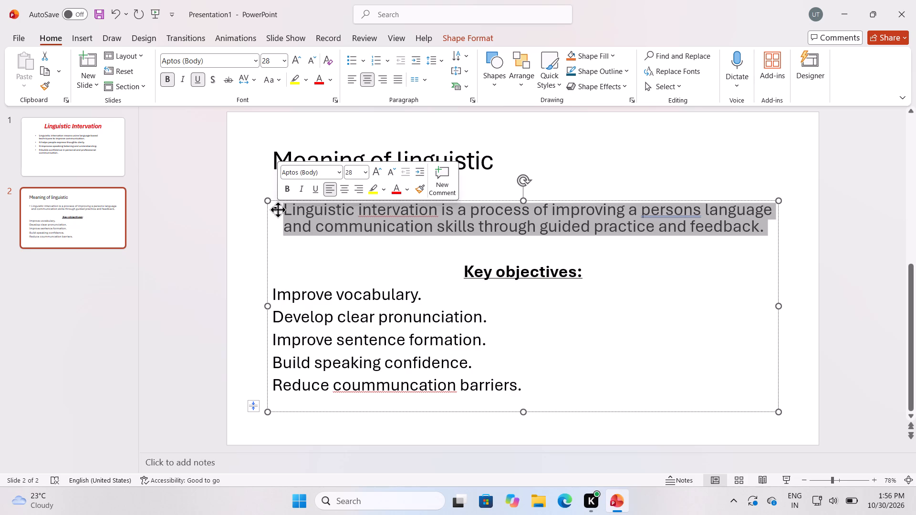
click(364, 84)
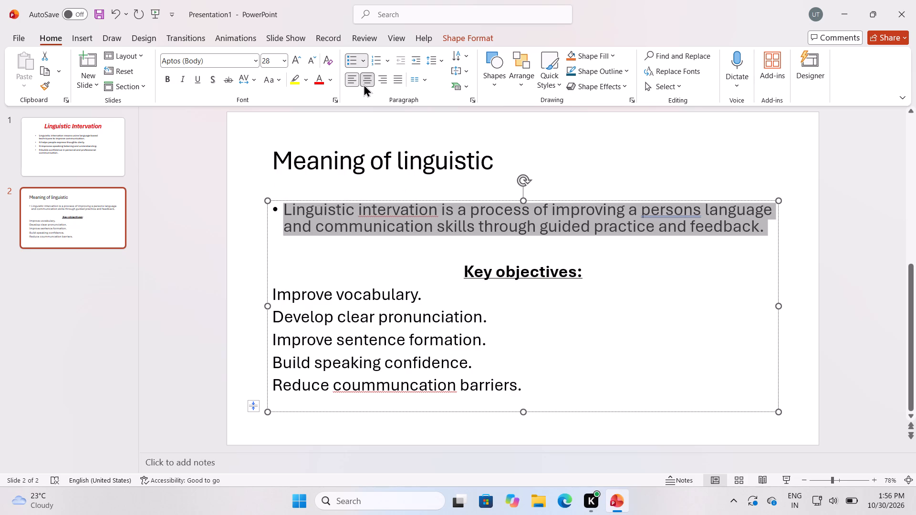
click(357, 60)
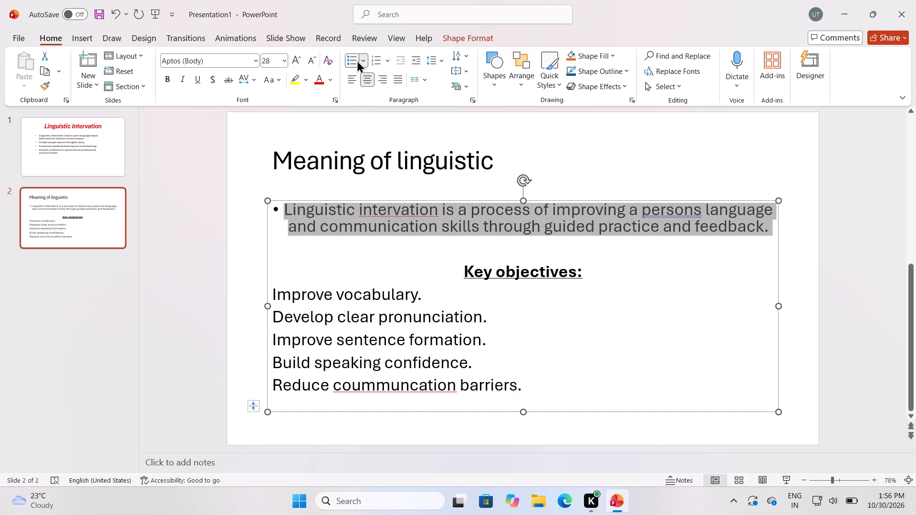
click(167, 80)
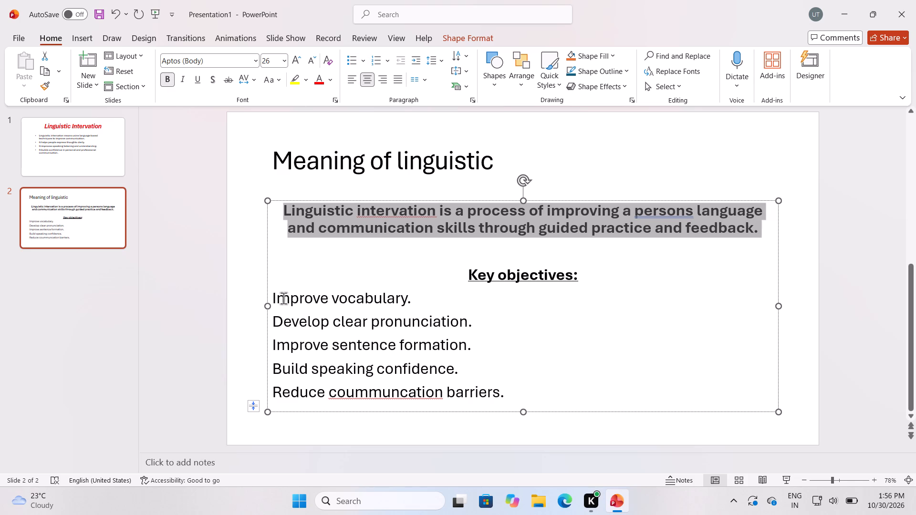
Make the five objective lines under "Key objectives:" bold and turn them into a bulleted list.
drag(273, 298, 473, 393)
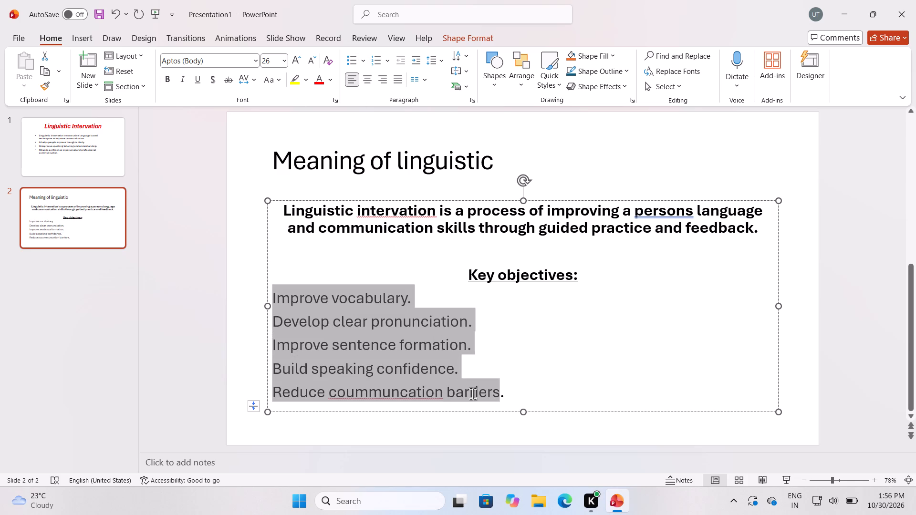
drag(473, 393, 513, 393)
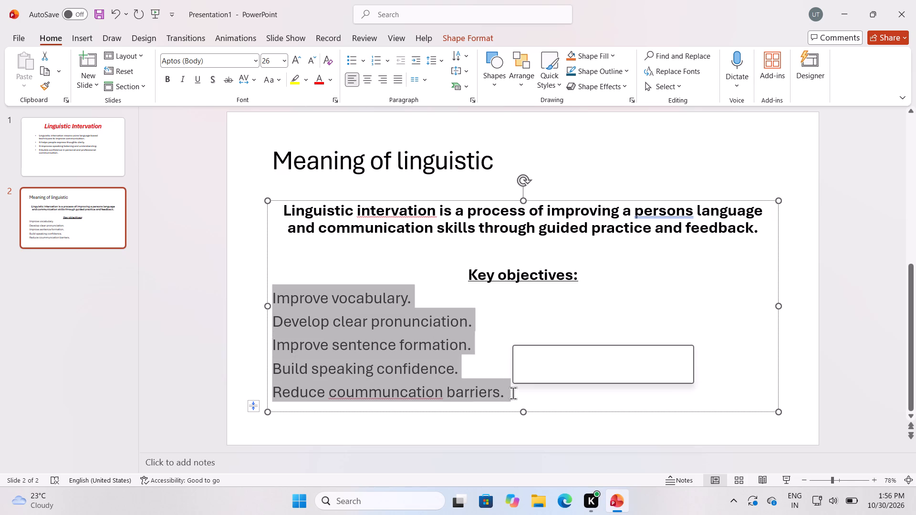
click(166, 78)
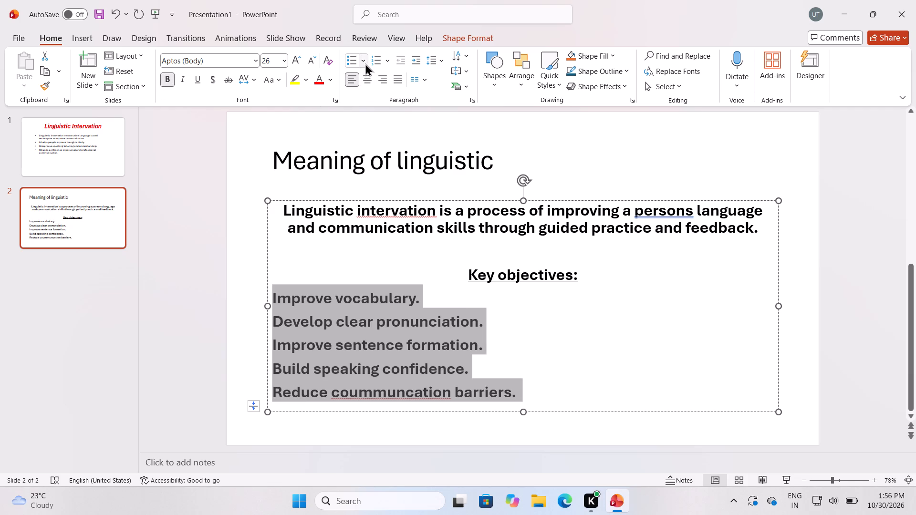
click(364, 64)
click(427, 97)
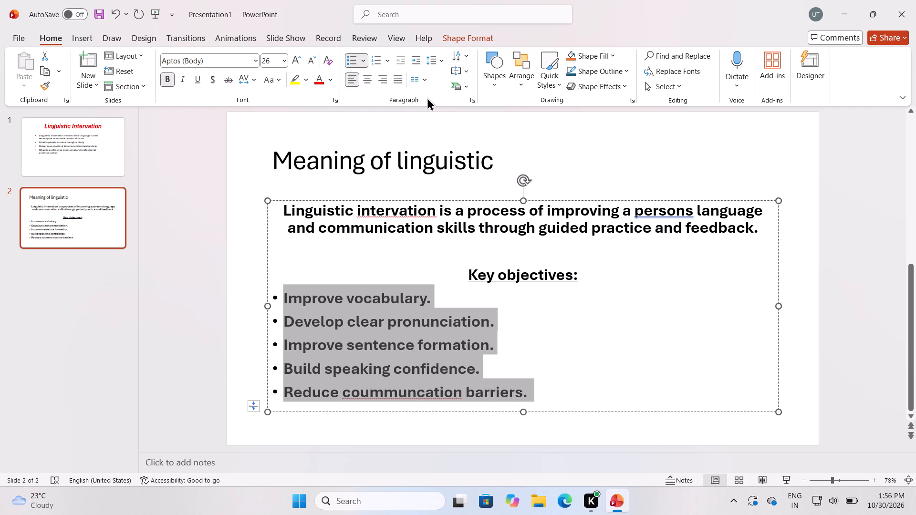
click(530, 290)
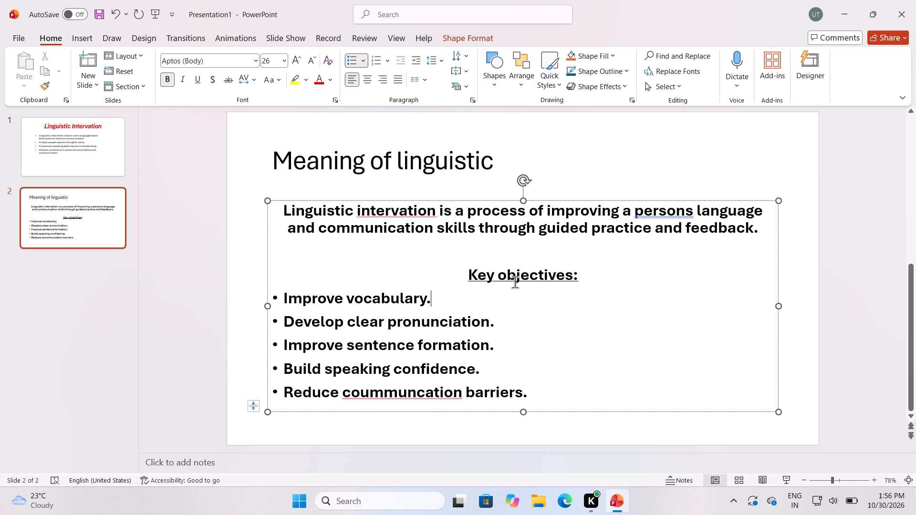
Delete the blank line between the definition paragraph and the "Key objectives:" heading.
click(468, 274)
key(BackSpace)
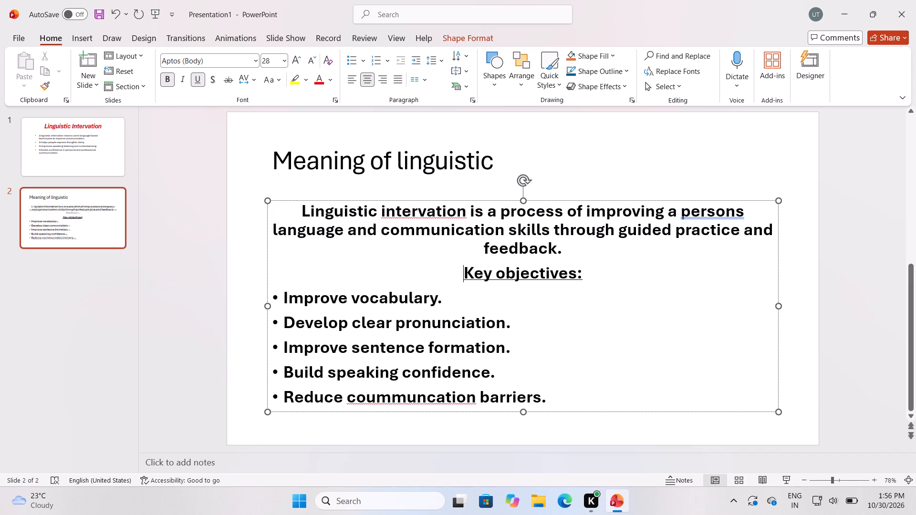
click(570, 322)
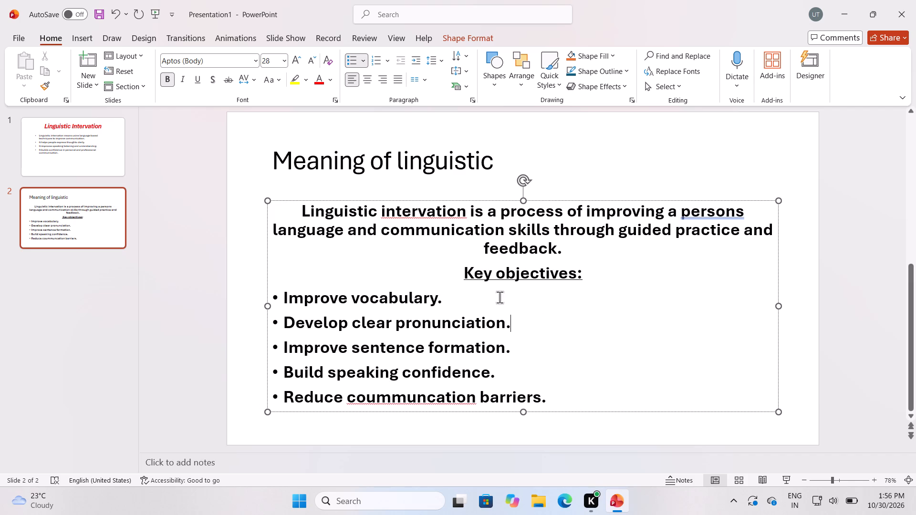
Change the font color of the "Key objectives:" heading to the dark teal theme color.
drag(465, 274, 594, 271)
click(333, 80)
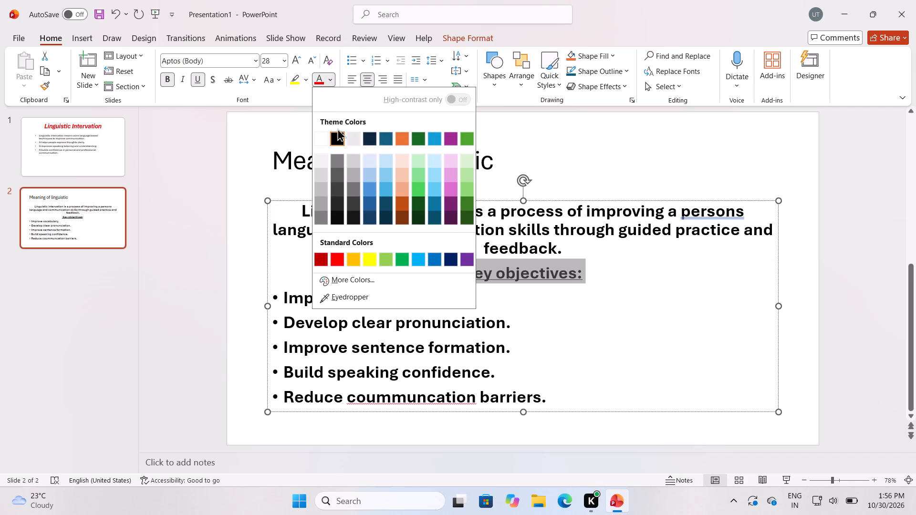
click(384, 142)
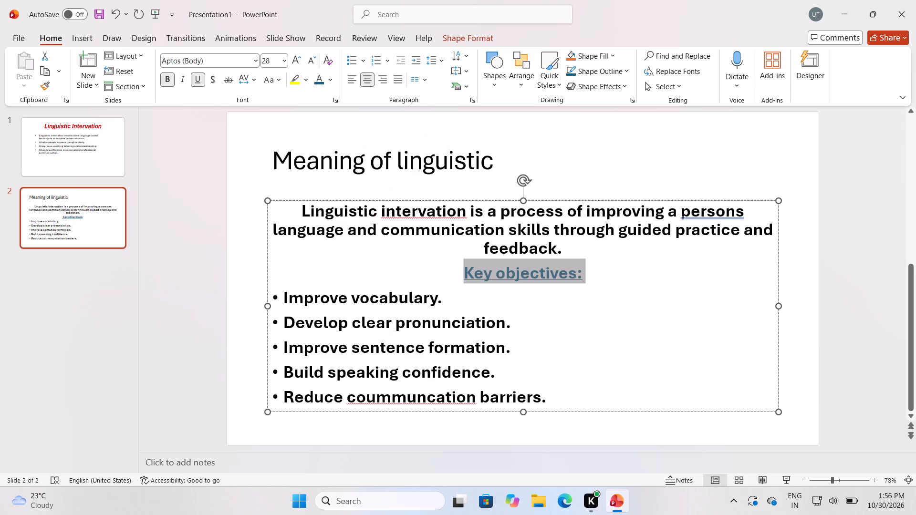
Format the slide title "Meaning of linguistic" as centered, red and bold with a text shadow.
drag(274, 158, 481, 166)
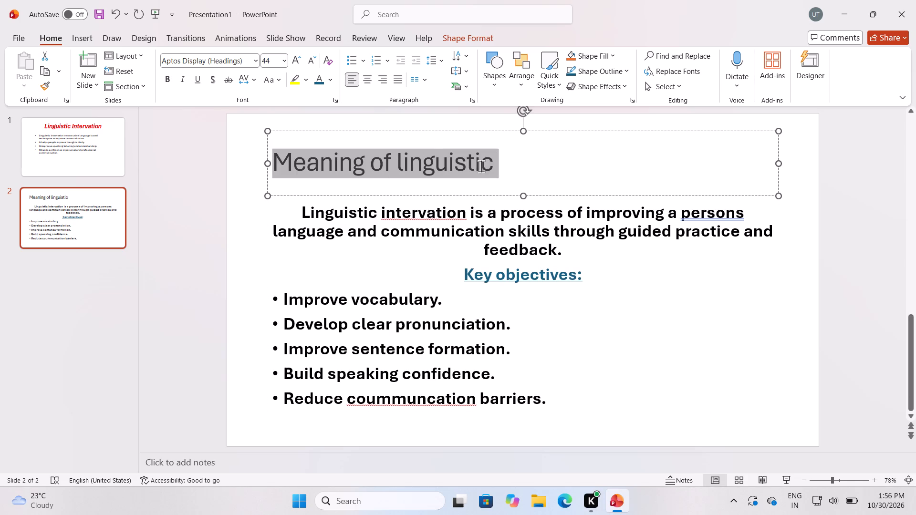
drag(481, 166, 481, 166)
click(369, 82)
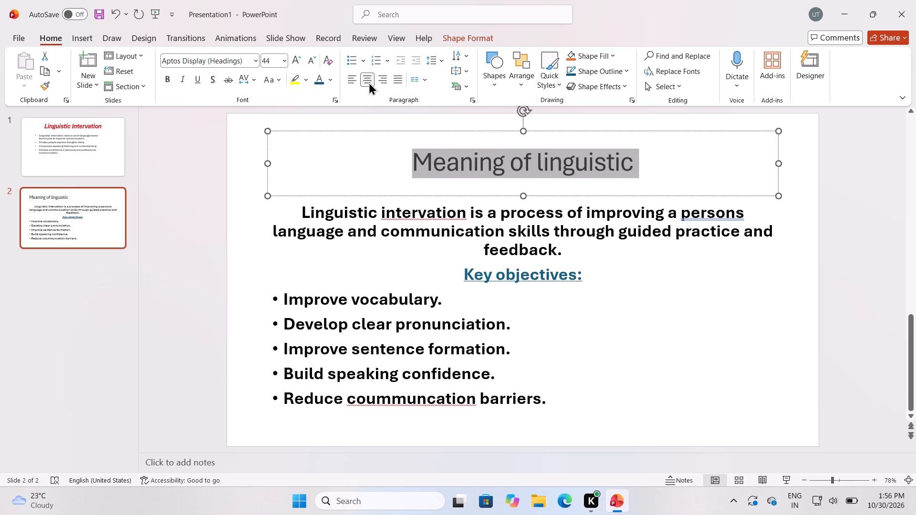
click(330, 75)
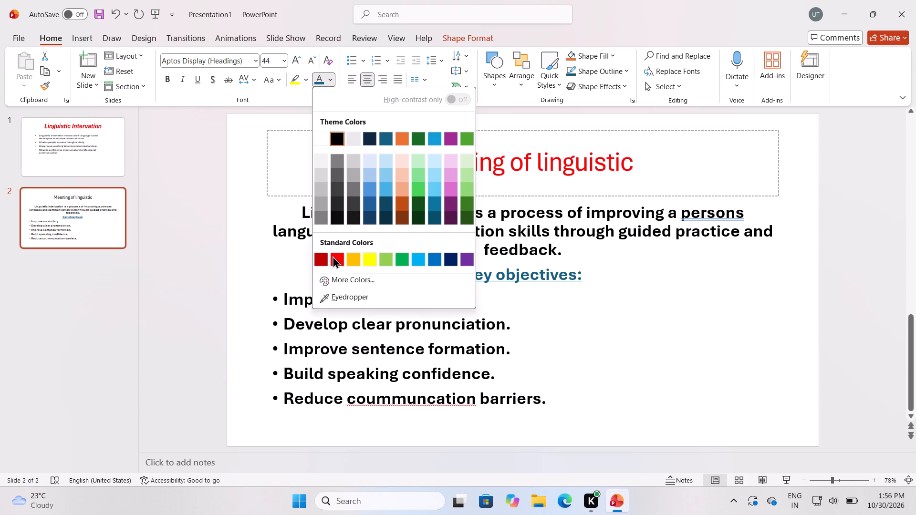
click(333, 256)
click(167, 80)
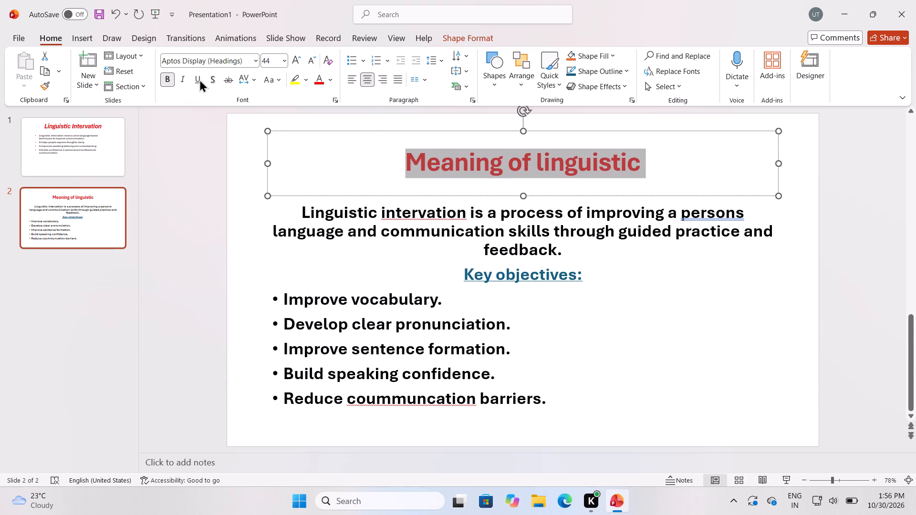
click(216, 81)
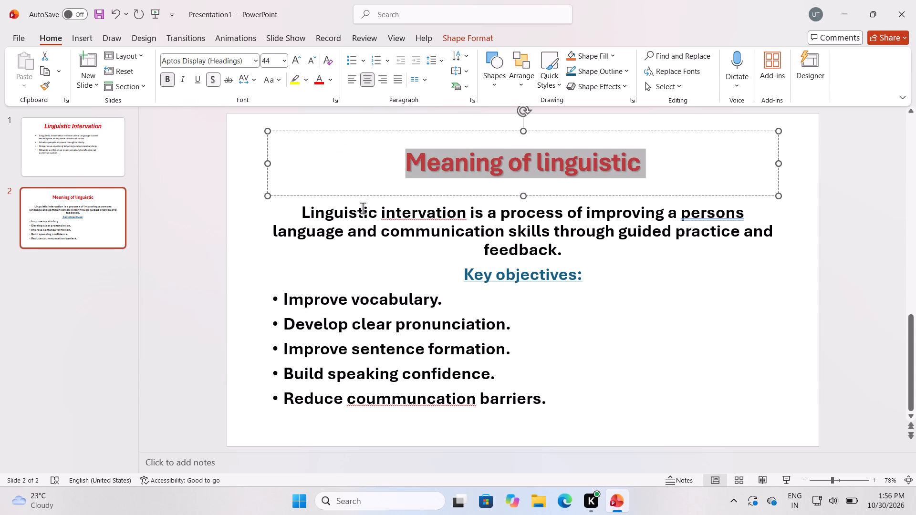
click(548, 334)
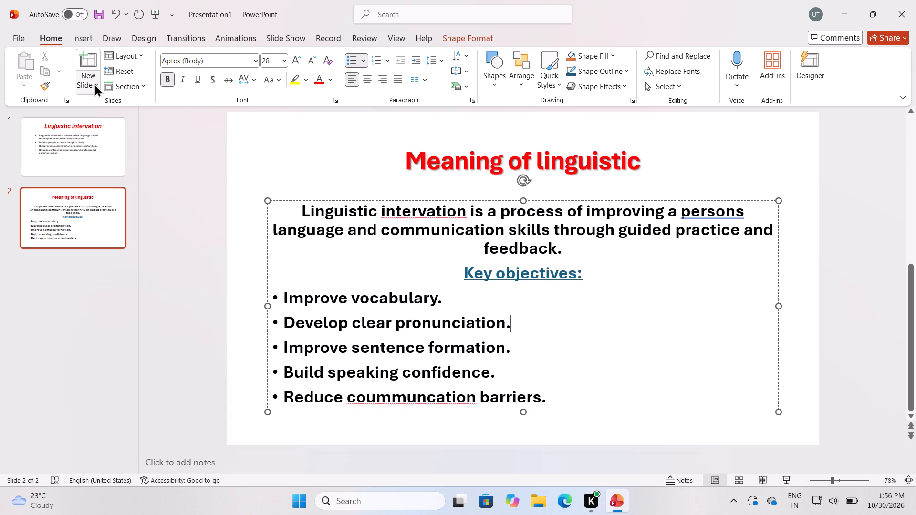
Add a third slide with a title and content layout after the "Meaning of linguistic" slide.
click(94, 84)
click(166, 131)
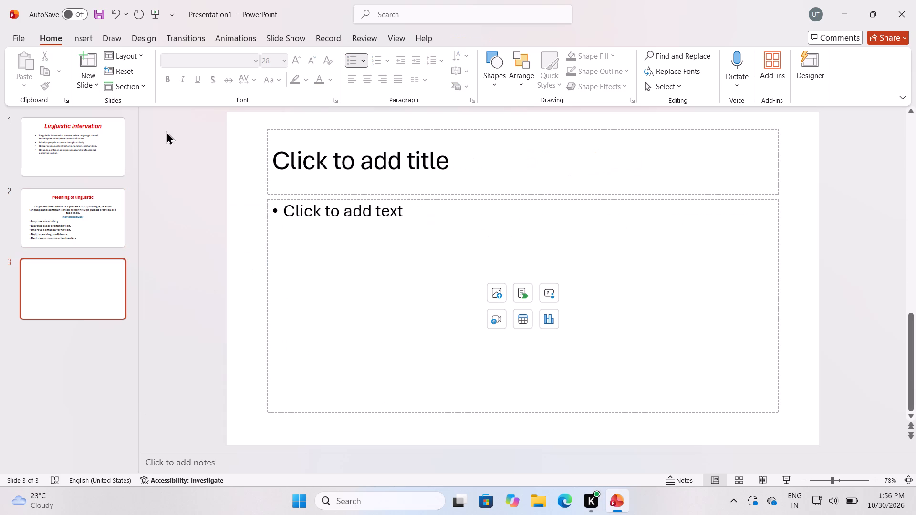
Enter "What is the 3 A(S) framework" as the title of the third slide.
click(302, 176)
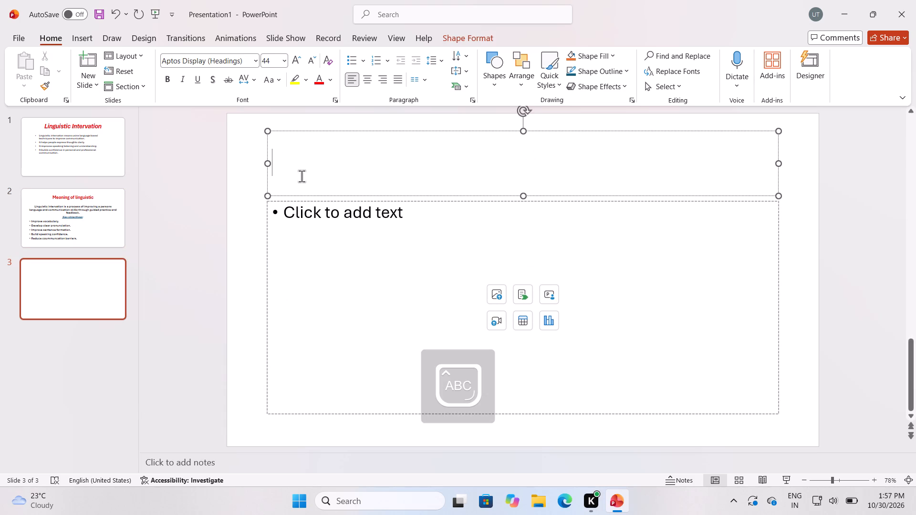
key(w)
text(ht)
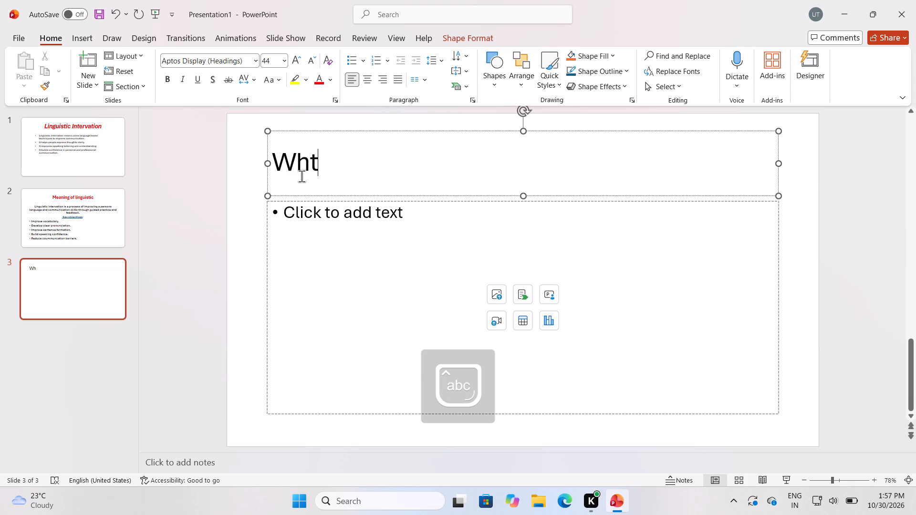
key(BackSpace)
text(at)
key(space)
text(is teh)
key(BackSpace)
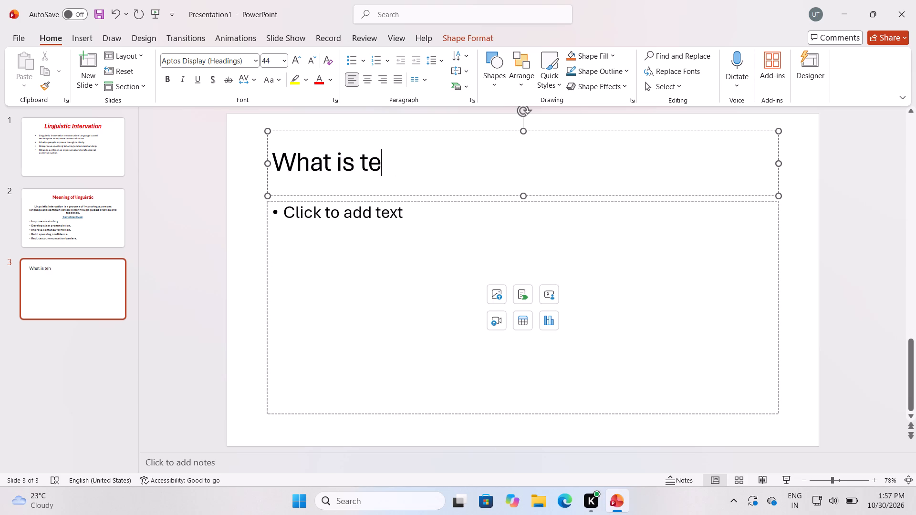
key(BackSpace)
text(he)
key(space)
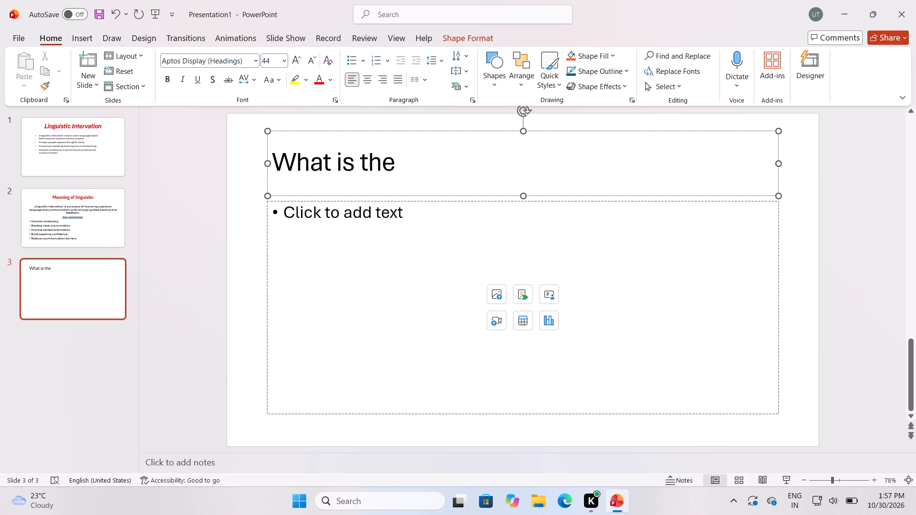
key(3)
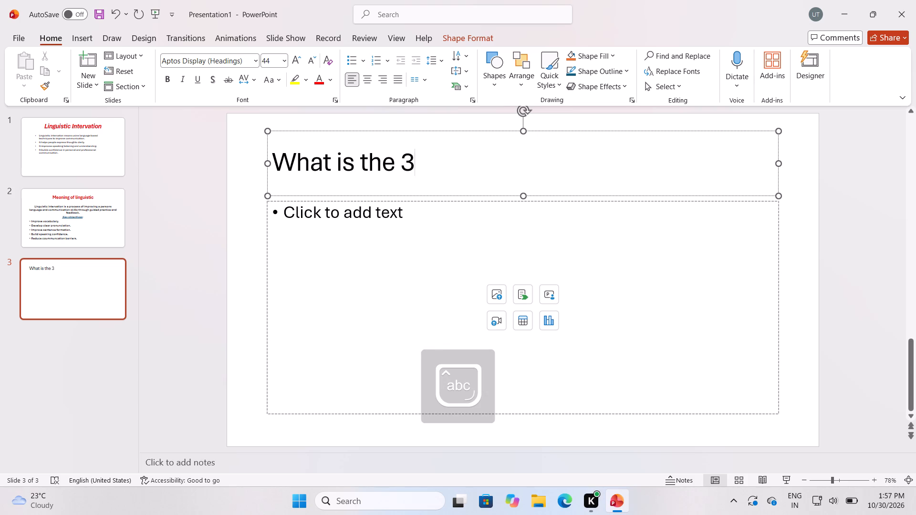
key(a)
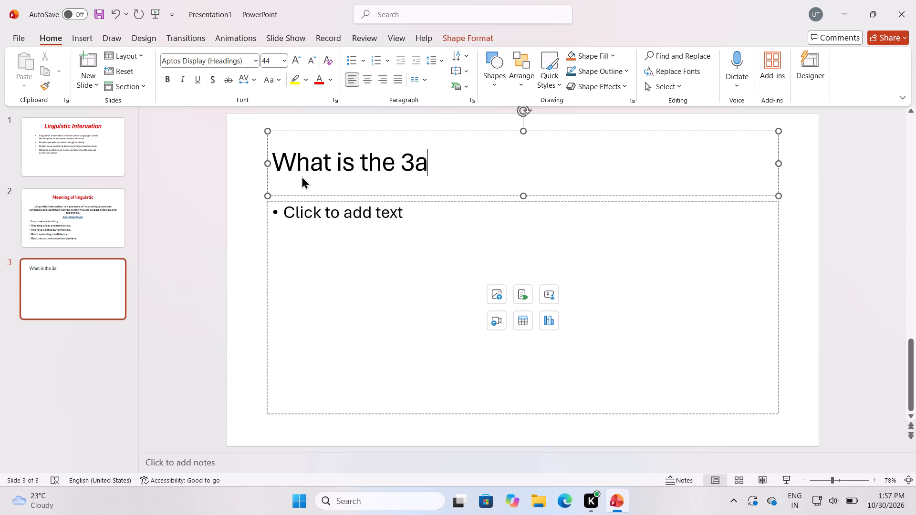
key(shift+asciitilde)
key(BackSpace)
key(grave)
key(BackSpace)
key(BackSpace)
key(space)
key(a)
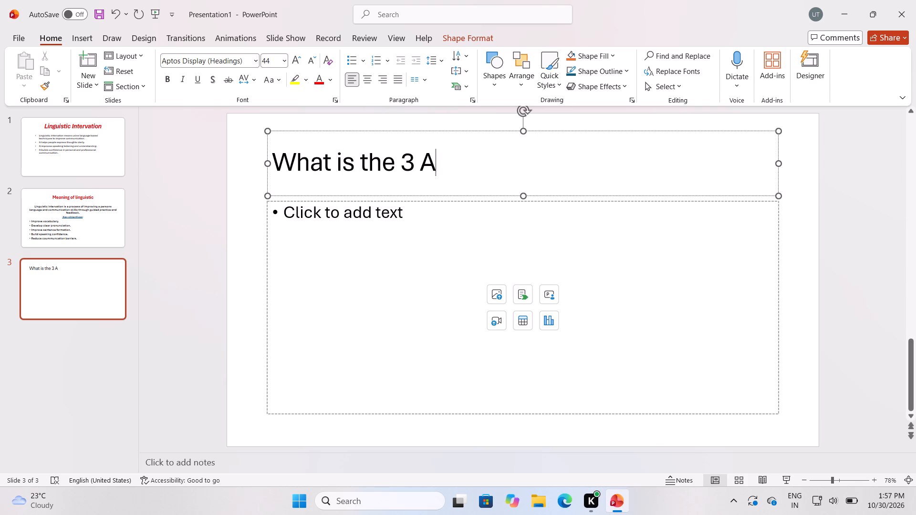
key(grave)
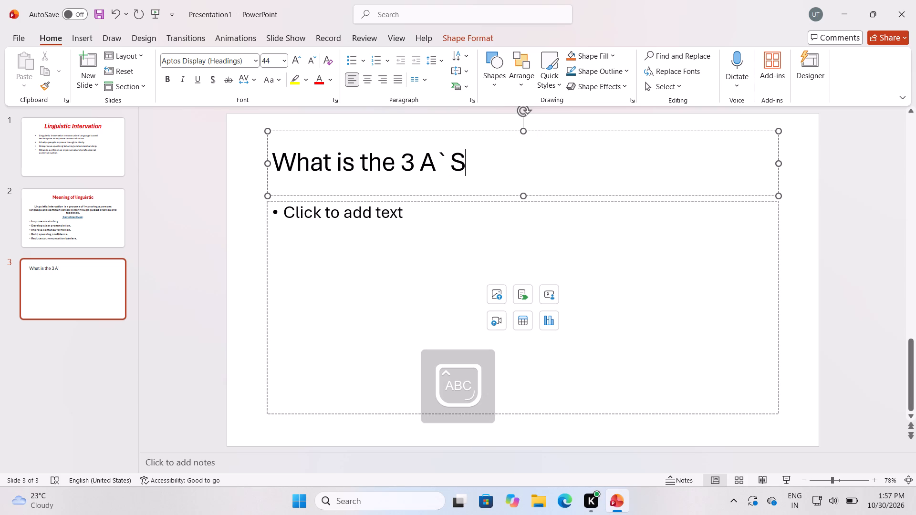
click(448, 159)
key(BackSpace)
key(BackSpace)
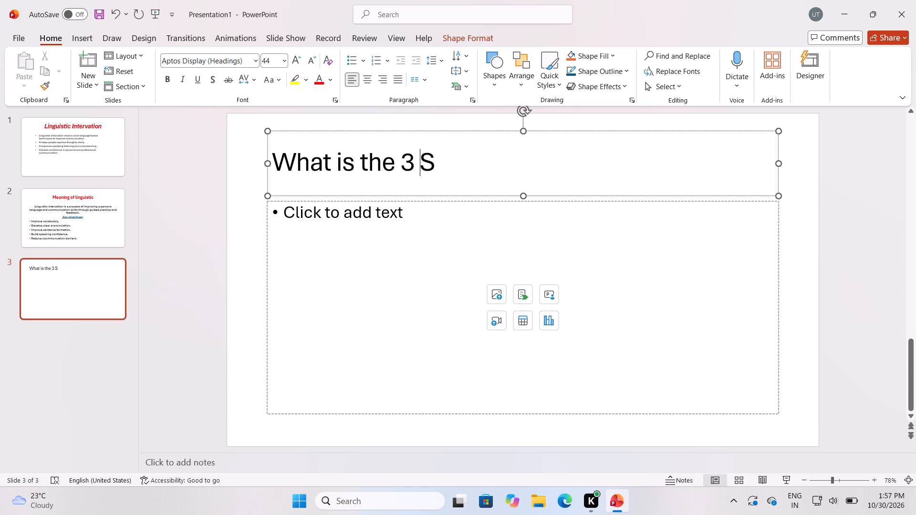
key(a)
key(shift+parenleft)
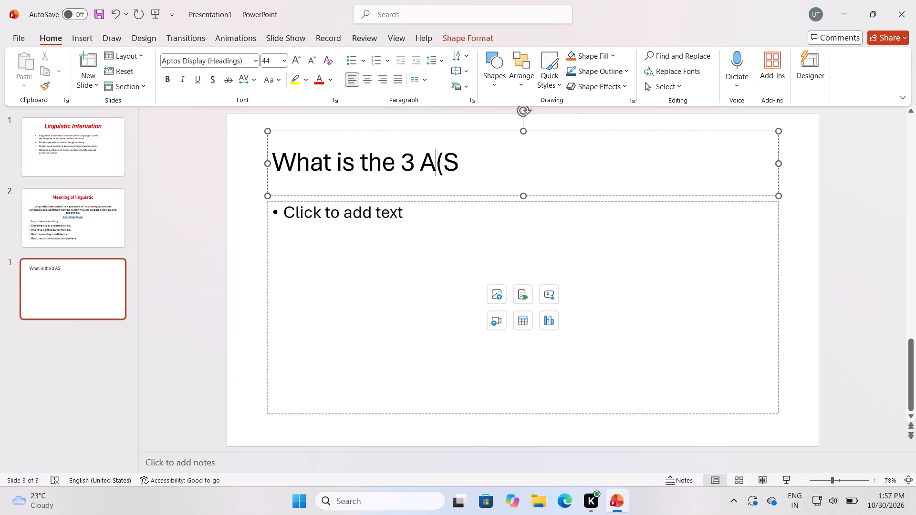
key(Right)
key(shift+parenright)
click(320, 220)
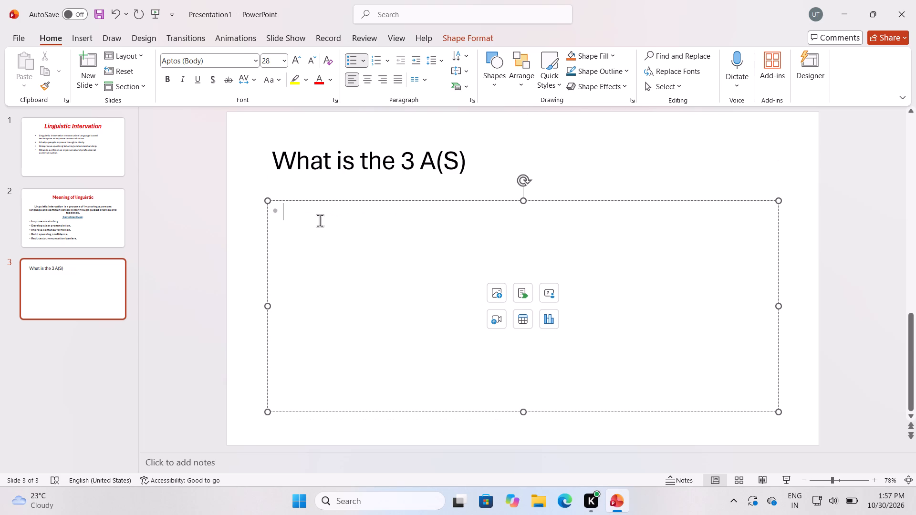
click(500, 169)
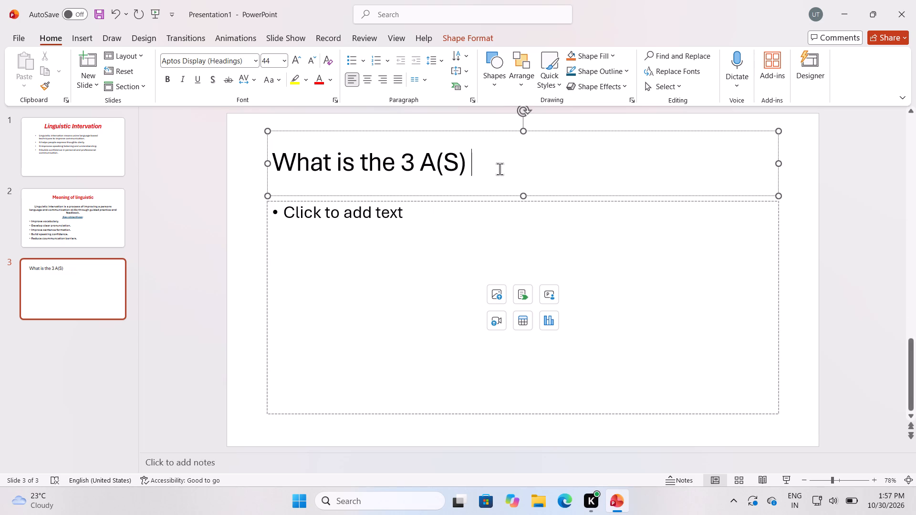
text(framework)
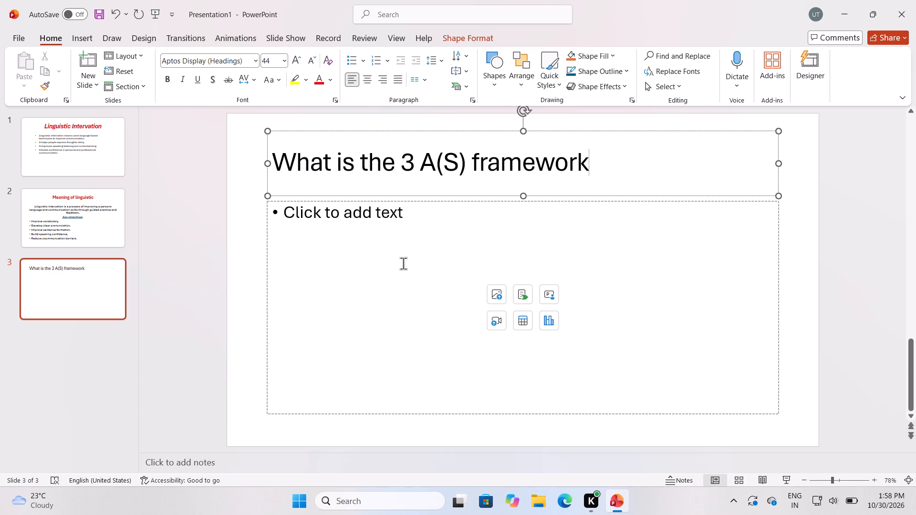
Enter the unbulleted body sentence "The 3A(s) Framework can be explained through three important steps:" on the third slide.
click(402, 254)
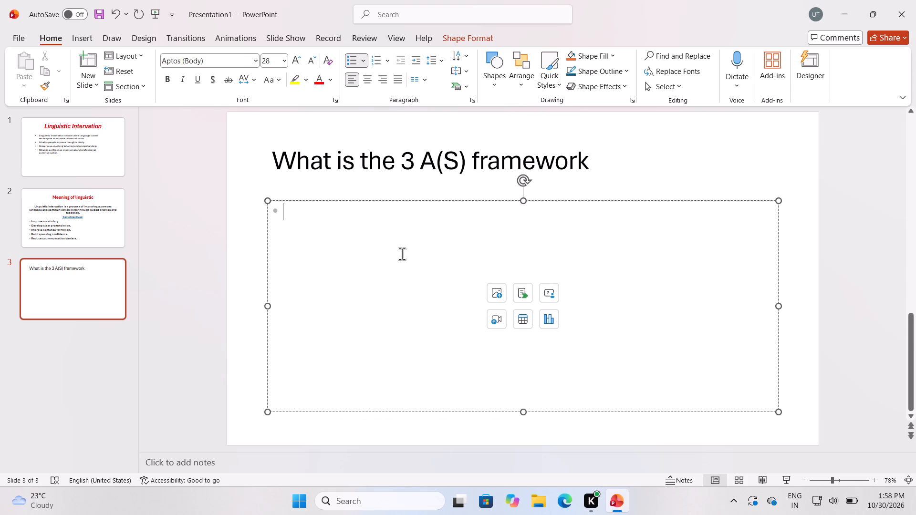
key(BackSpace)
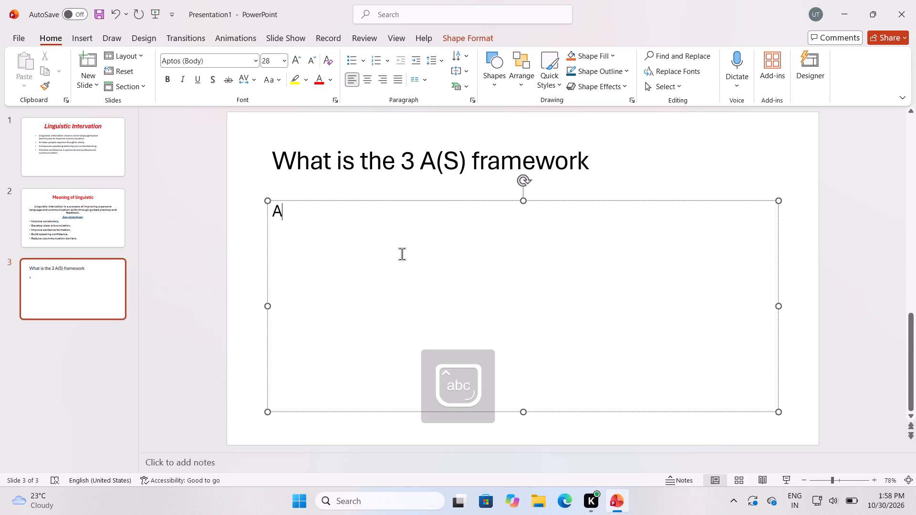
key(BackSpace)
key(3)
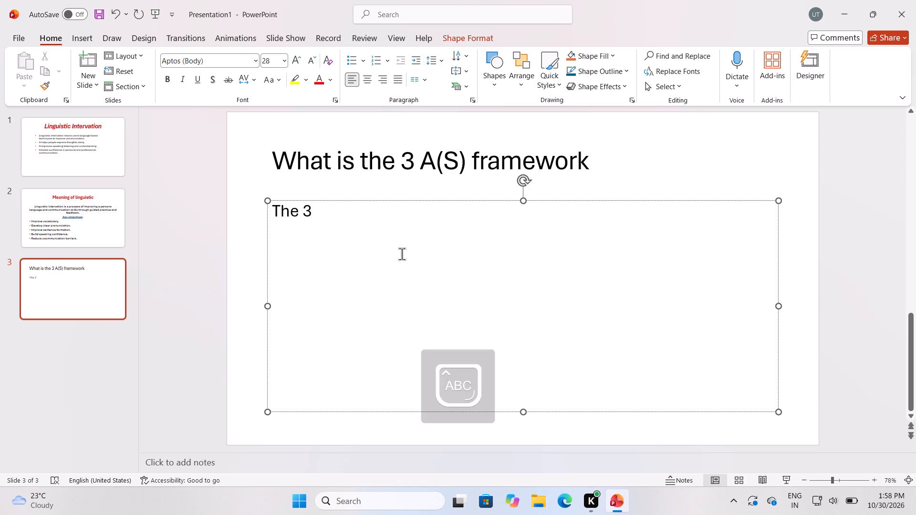
key(a)
text((s)
text())
key(space)
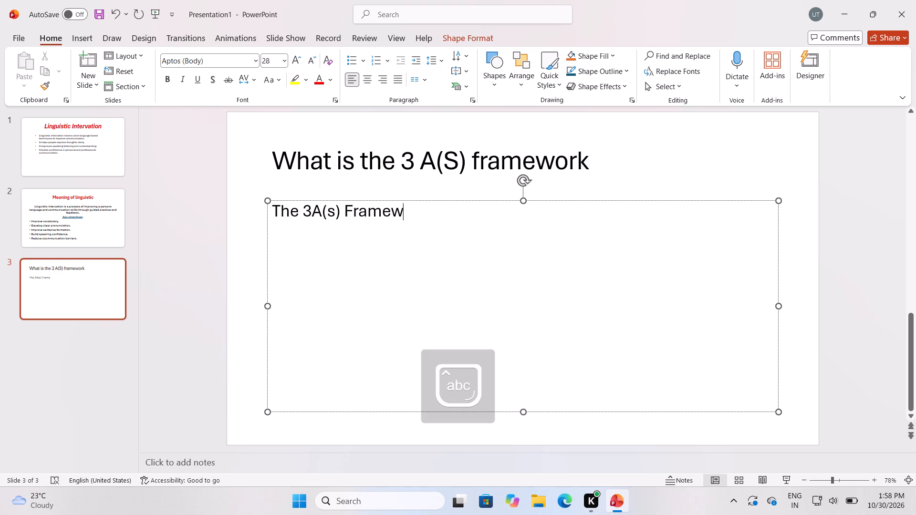
key(space)
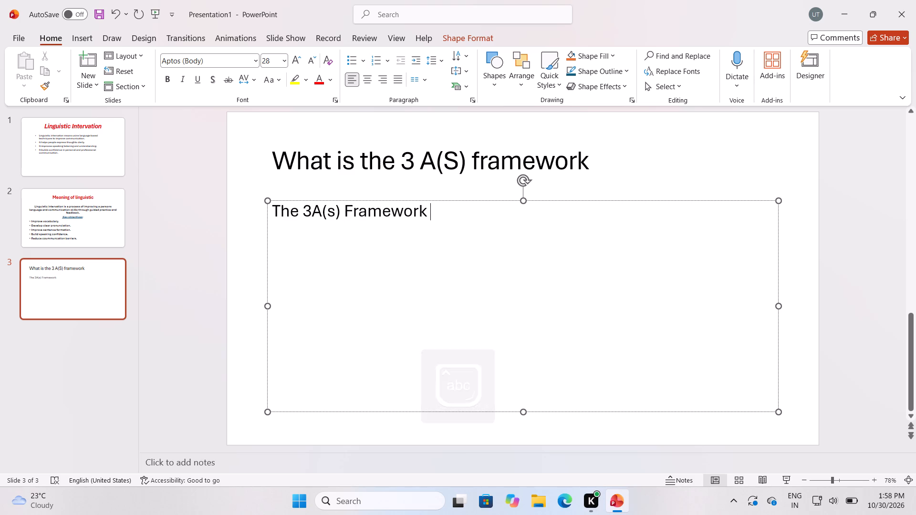
text(can be)
key(space)
text(ex)
text(plained)
key(space)
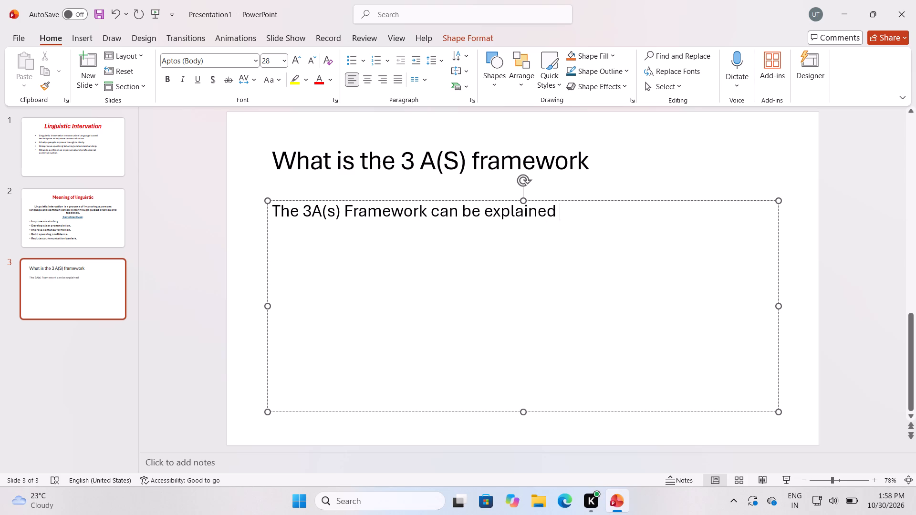
text(through)
key(space)
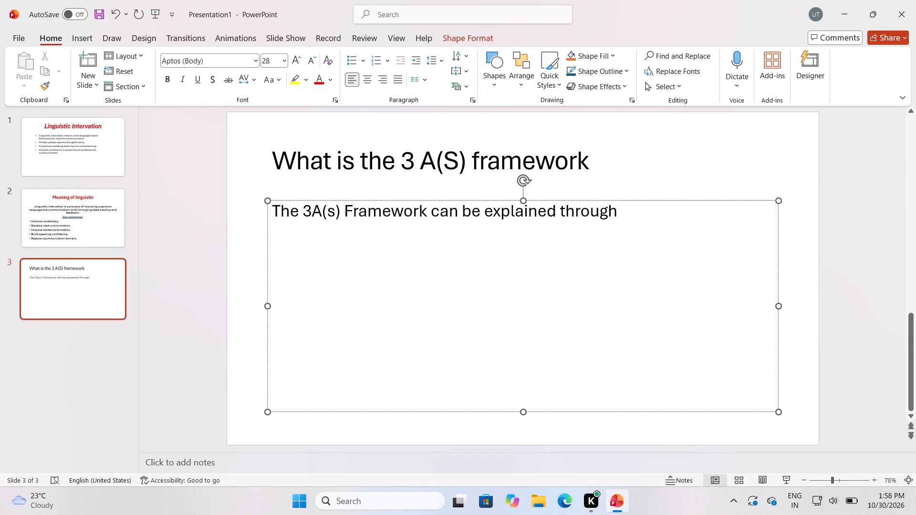
text(three)
key(space)
text(importa)
text(t)
key(space)
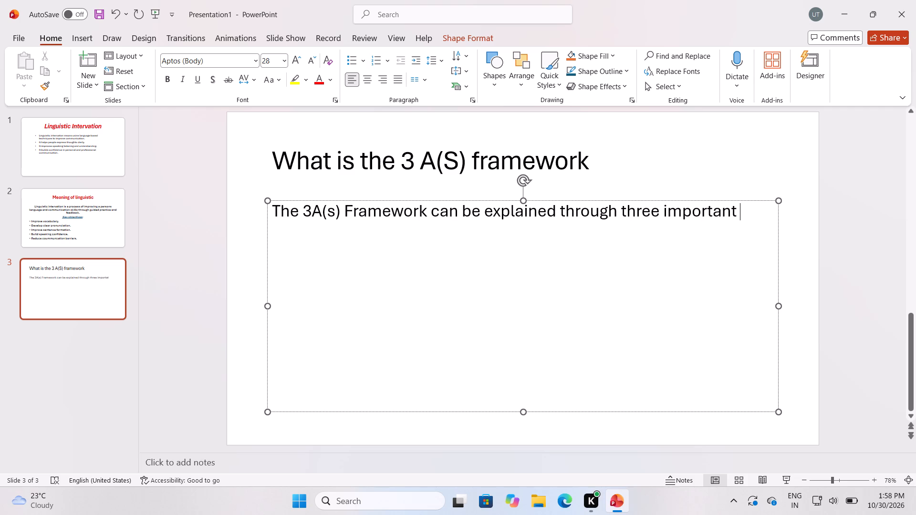
text(steps)
key(shift+colon)
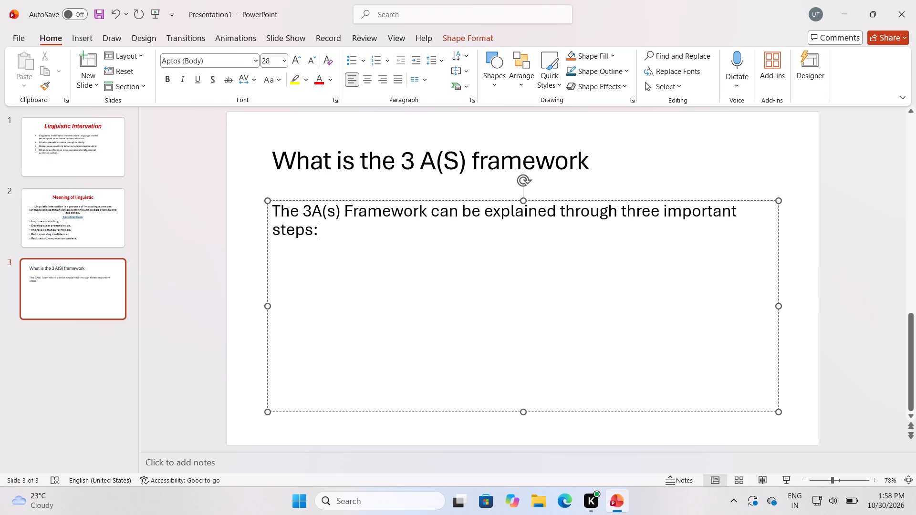
List "Awareness", "Acceptance" and "Action" on separate lines below the introductory sentence on the third slide.
key(Return)
key(w)
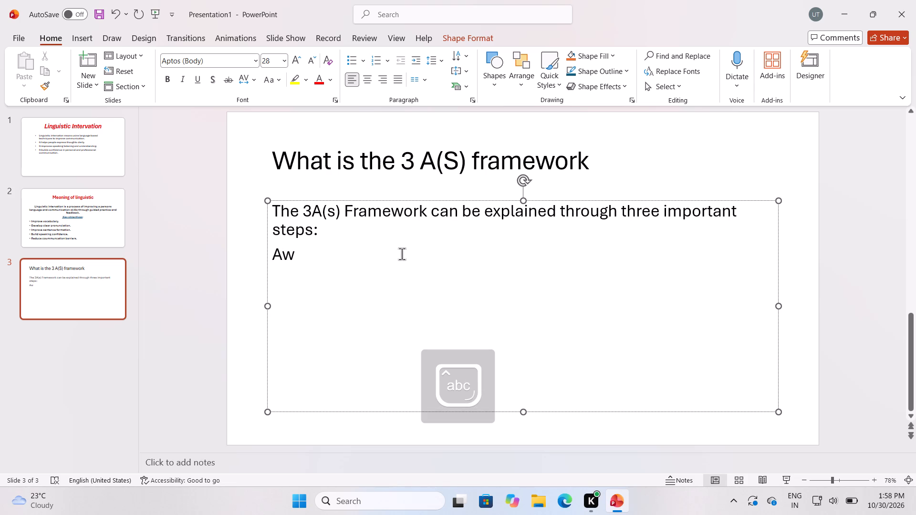
text(areness)
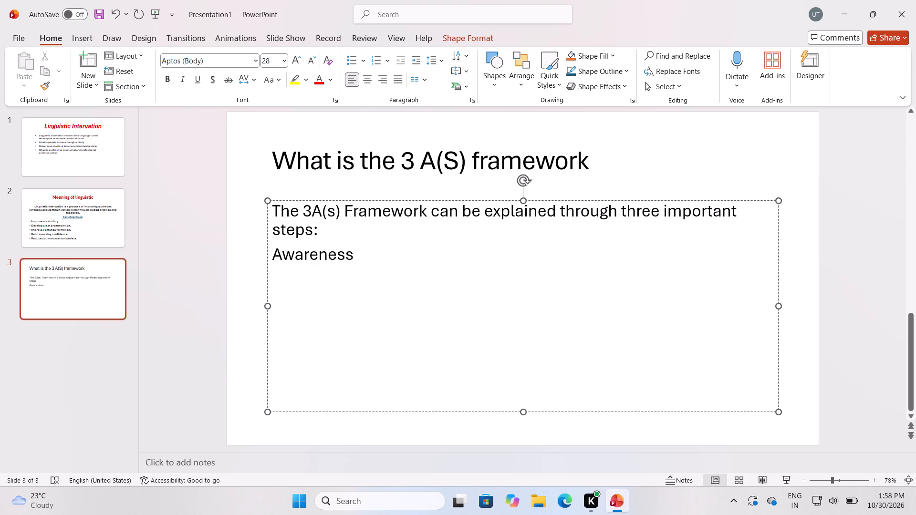
key(Return)
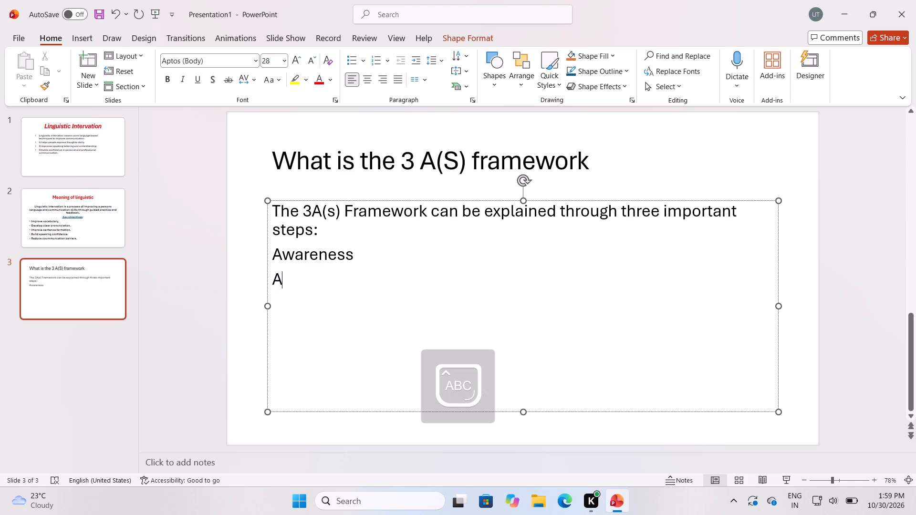
text(cceptance)
key(space)
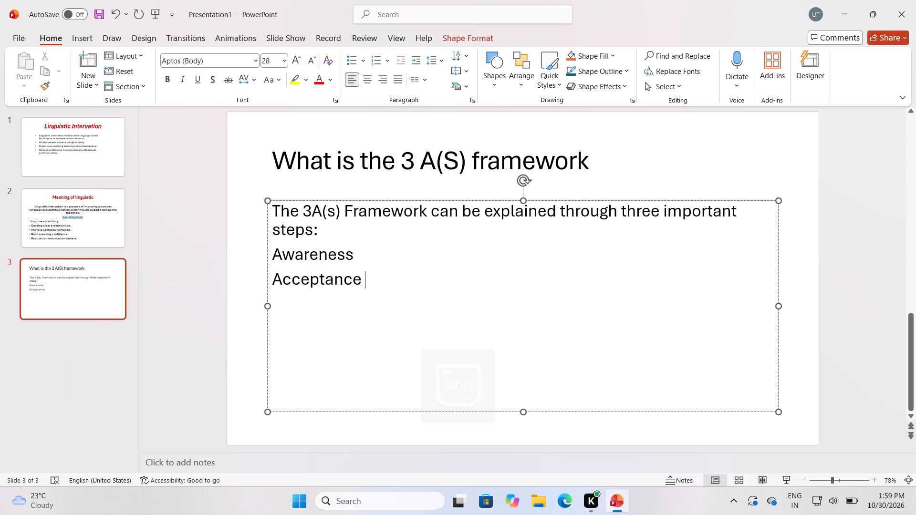
key(Return)
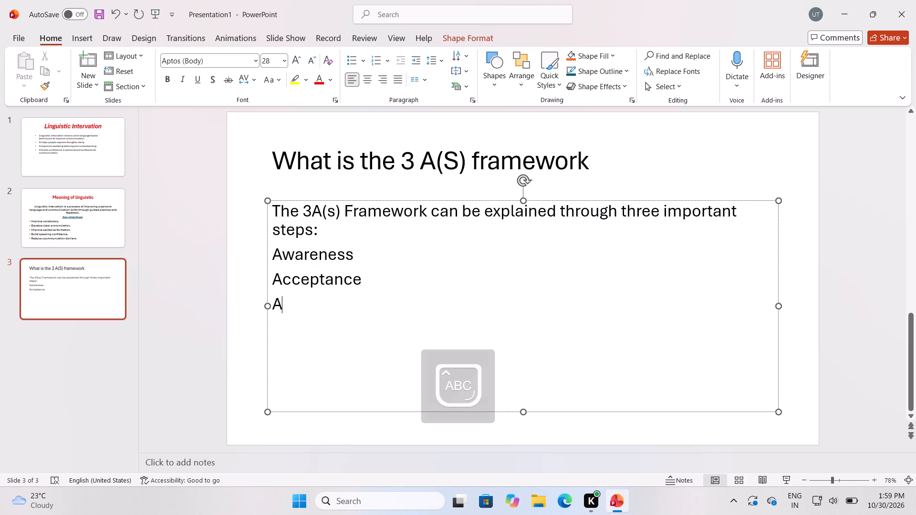
text(ction)
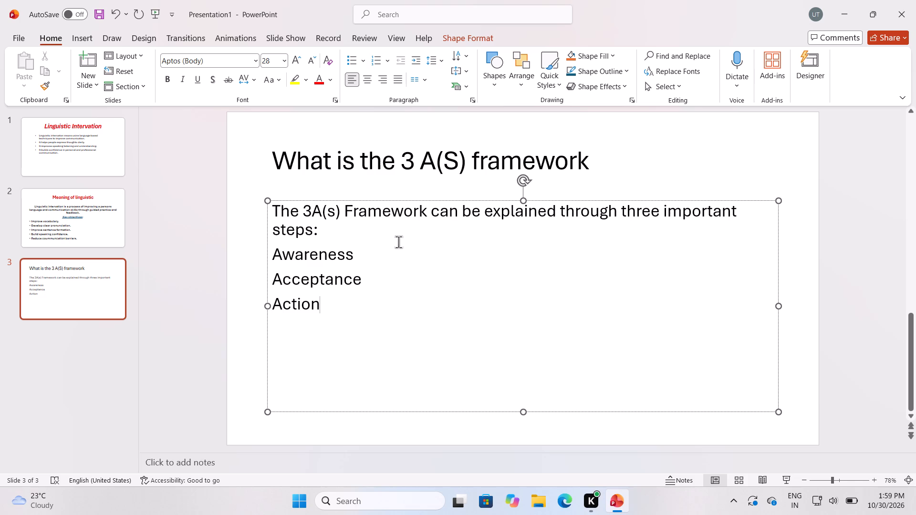
Format the title "What is the 3 A(S) framework" as centered, bold and red with a text shadow.
drag(274, 156, 445, 161)
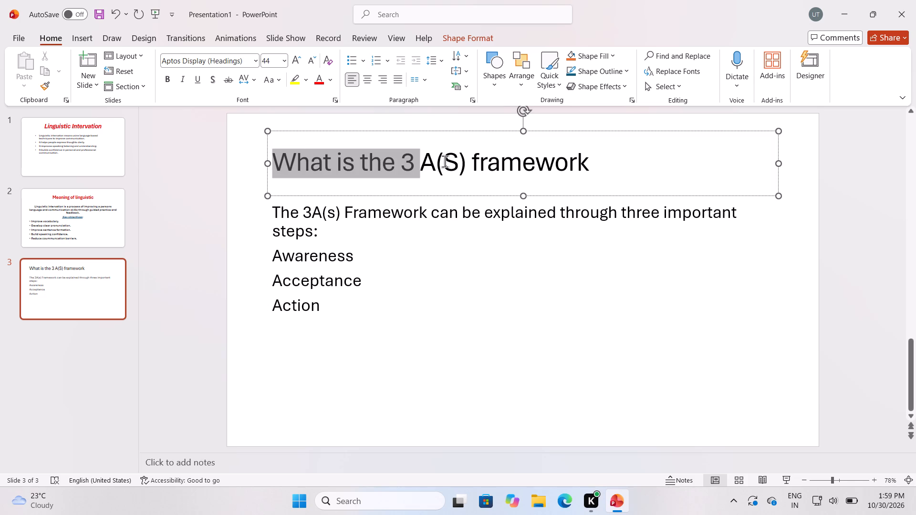
drag(445, 161, 593, 164)
click(366, 77)
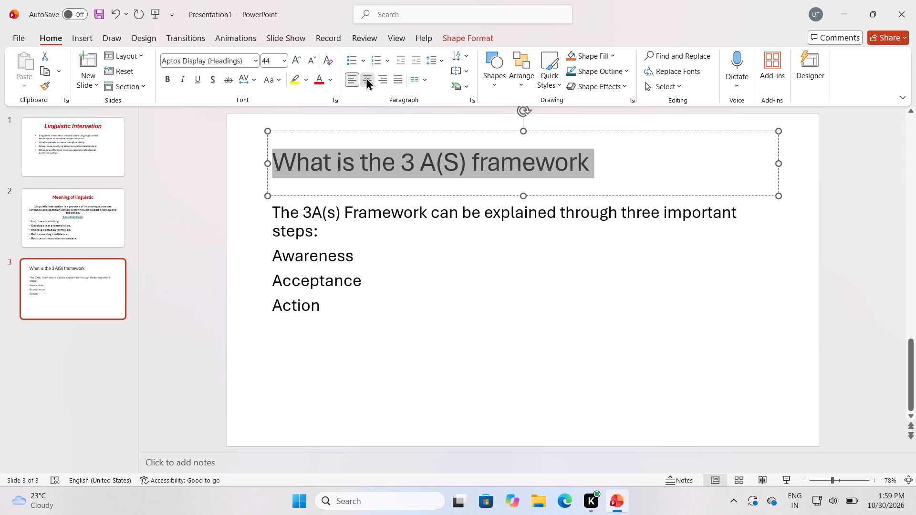
click(167, 79)
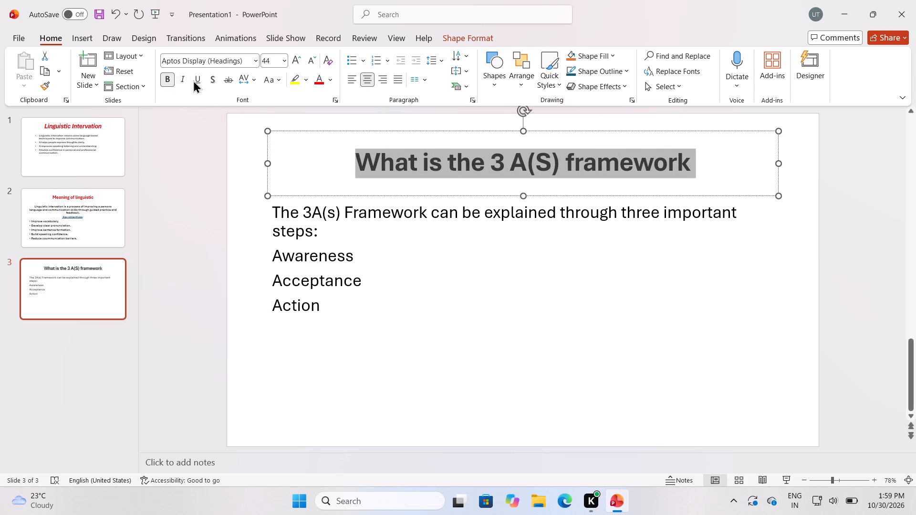
click(211, 80)
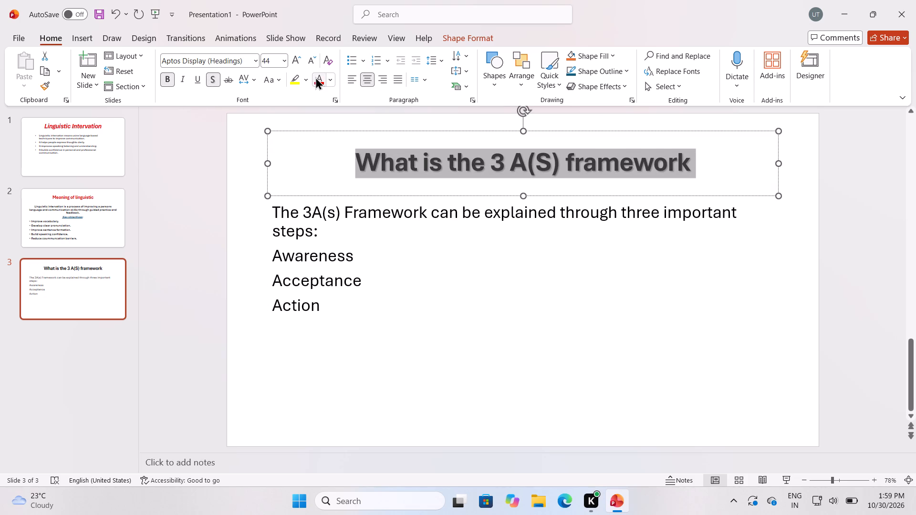
click(315, 77)
Make the introductory sentence about the three important steps bold and underlined.
drag(272, 211, 343, 239)
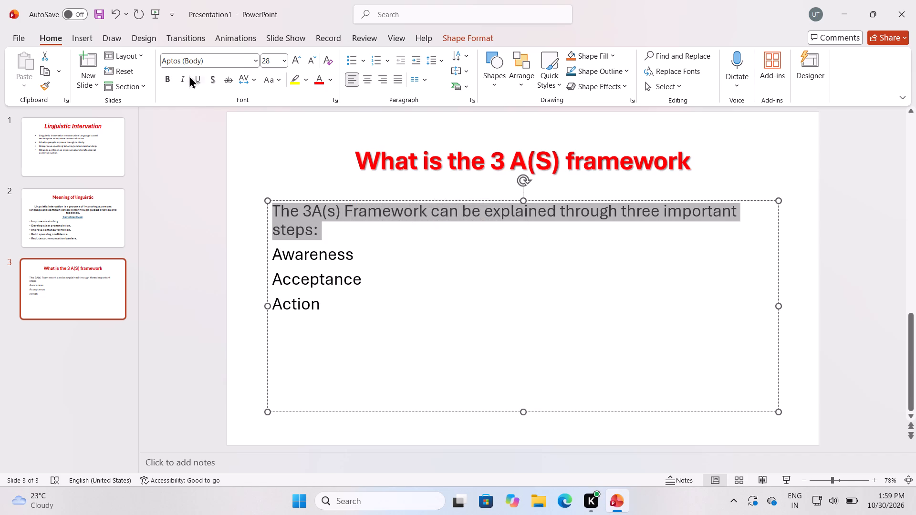
click(169, 77)
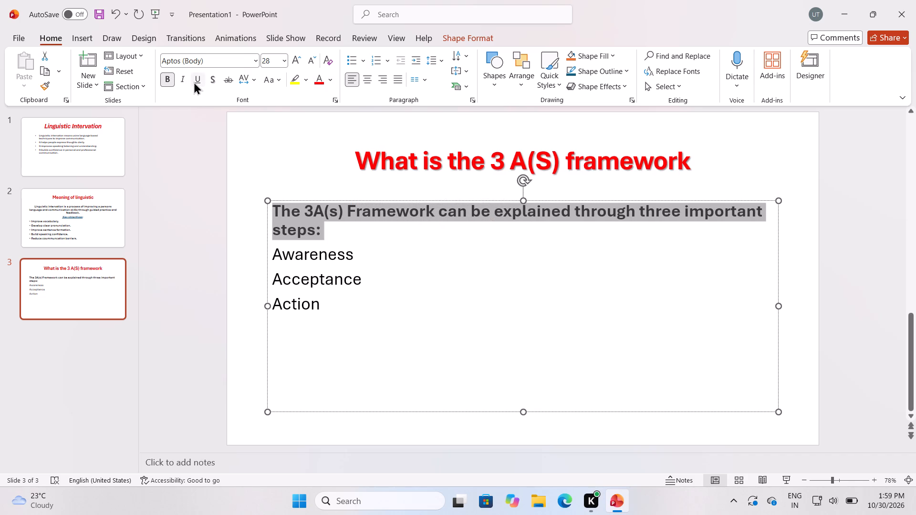
click(194, 82)
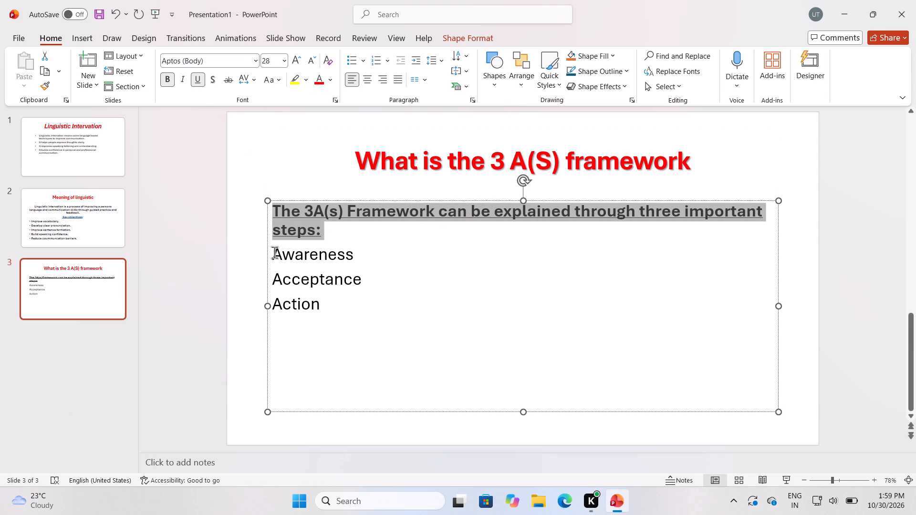
Format the Awareness, Acceptance and Action lines as a left-aligned, bold list with round bullets.
drag(275, 253, 349, 303)
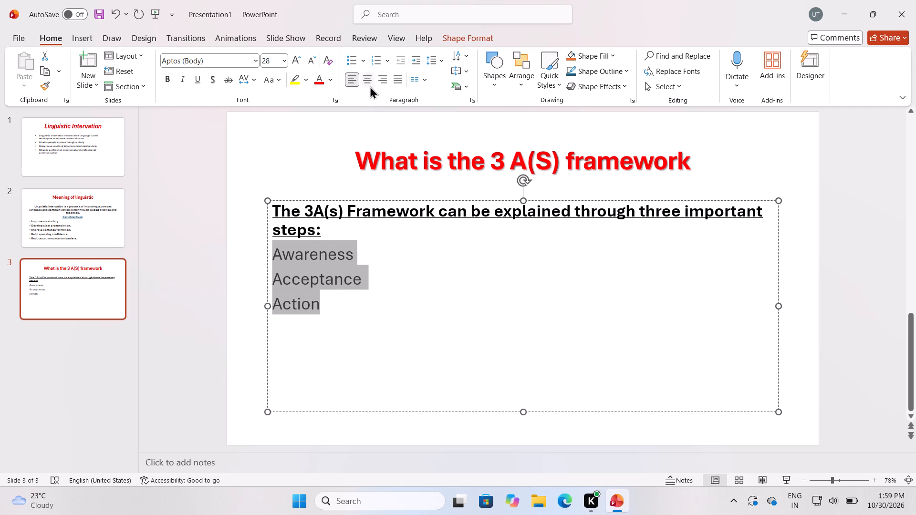
click(366, 84)
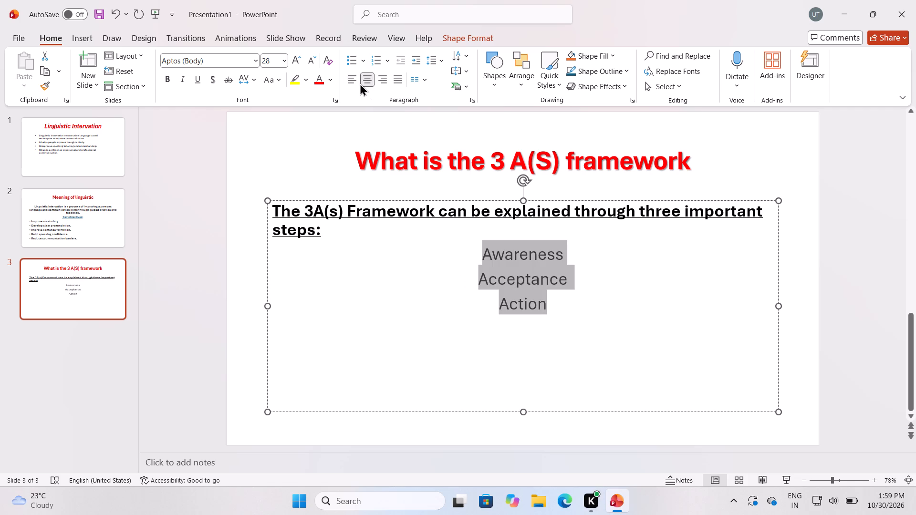
click(357, 81)
click(361, 61)
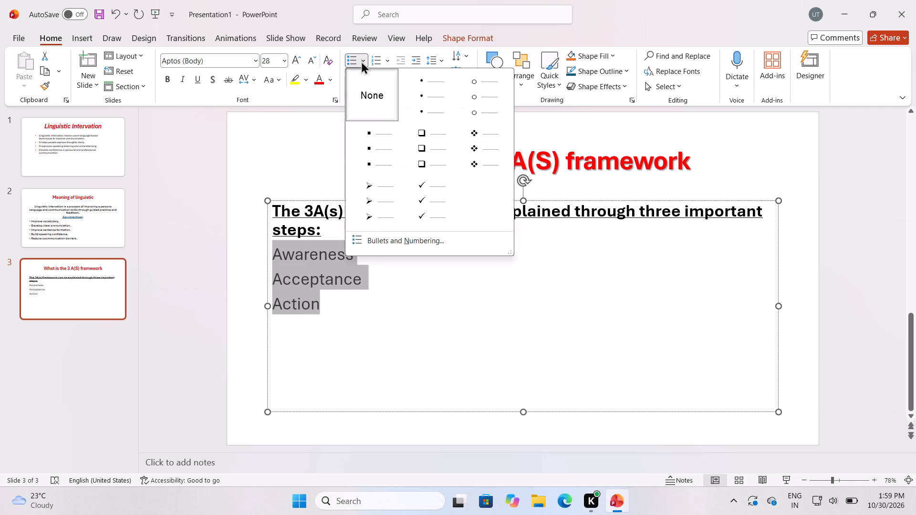
click(433, 99)
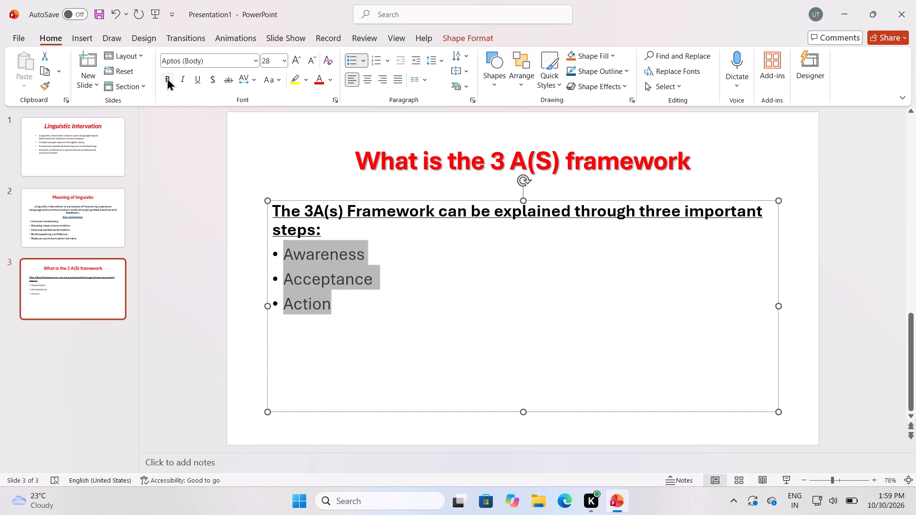
click(167, 80)
Insert a blank line between the underlined sentence and the bulleted list.
click(327, 231)
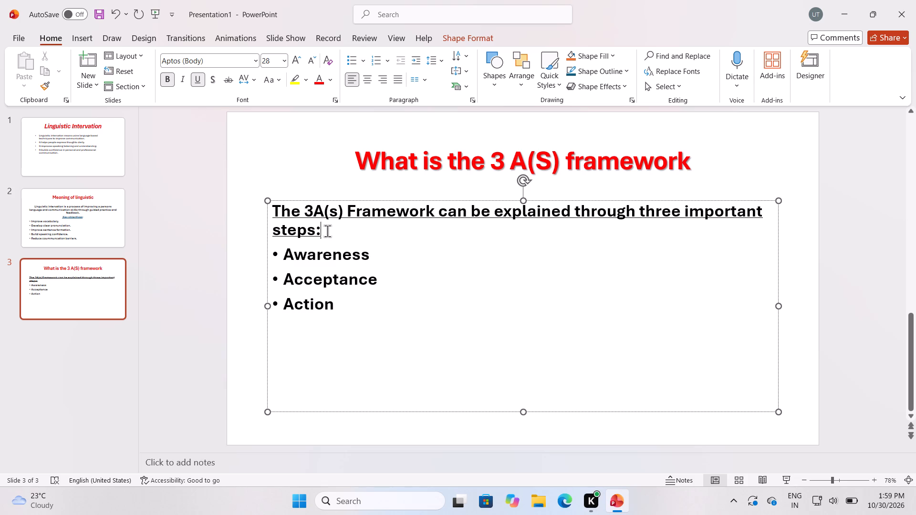
key(Return)
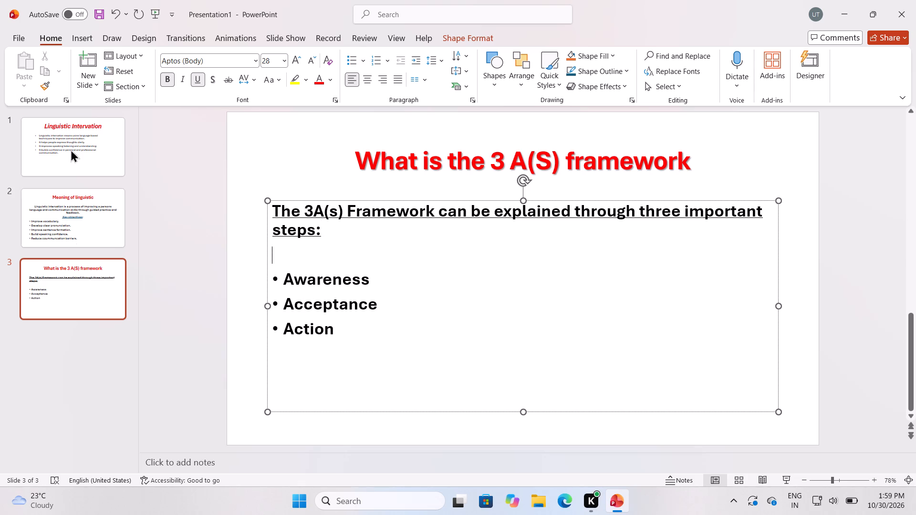
Add a fourth slide with a title and content layout after the 3 A(S) framework slide.
click(97, 86)
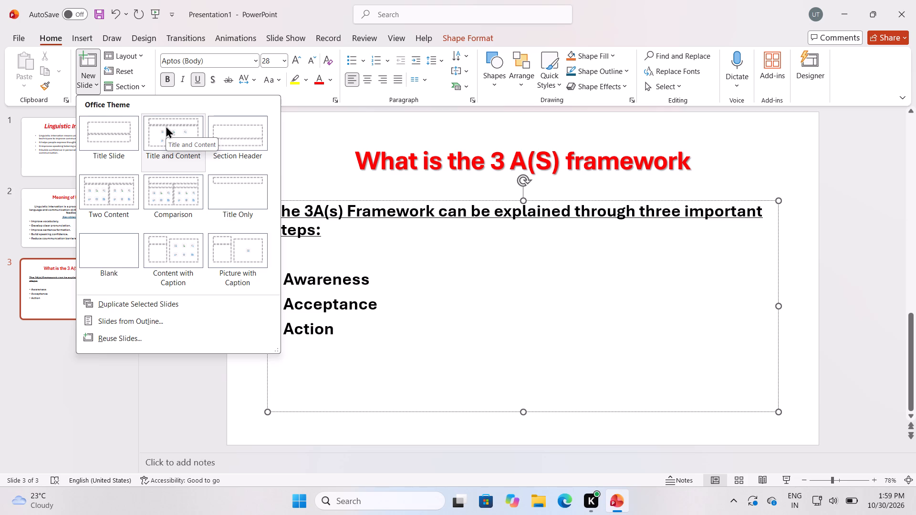
click(166, 125)
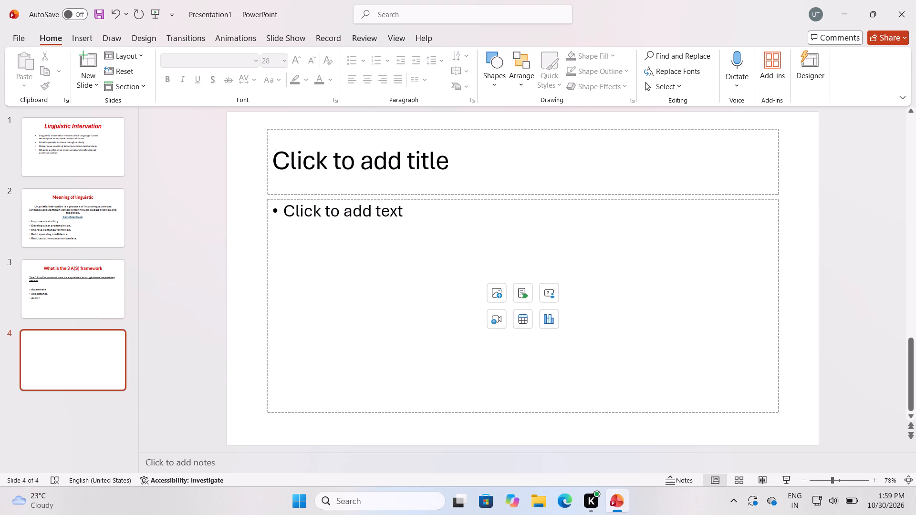
Enter "Practical aapplications" as the title of the fourth slide.
click(311, 164)
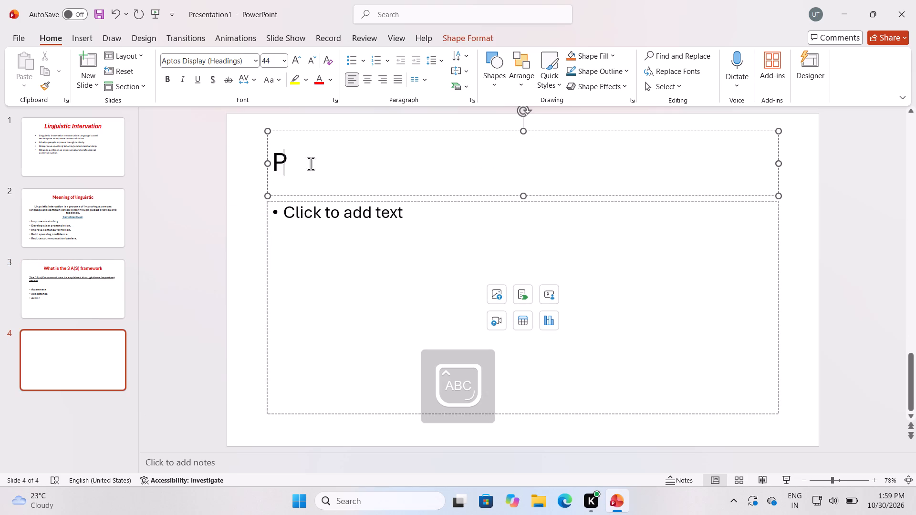
text(ractical)
key(space)
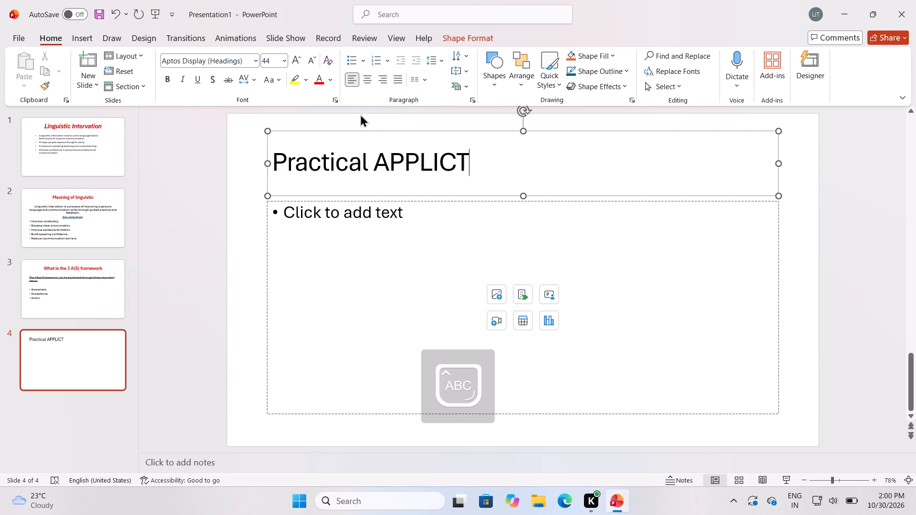
key(BackSpace)
key(BackSpace)
key(BackSpace)
key(BackSpace)
key(BackSpace)
key(BackSpace)
key(BackSpace)
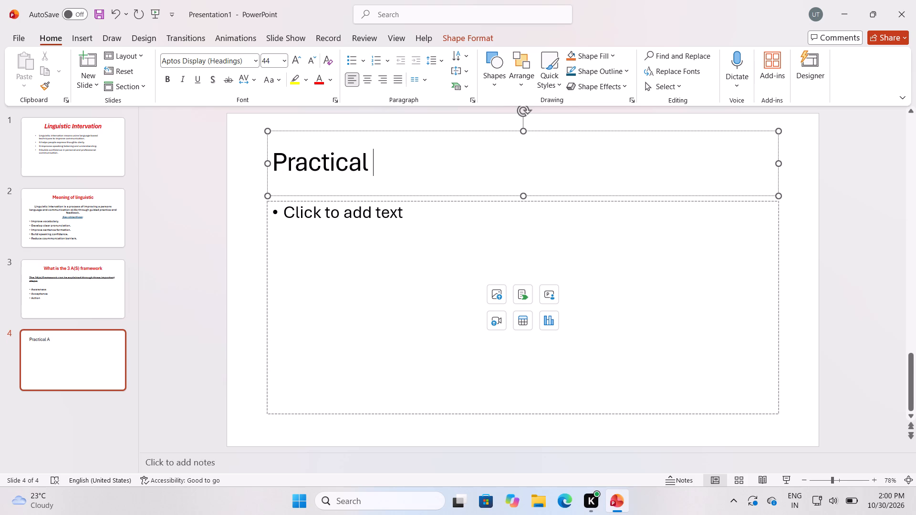
text(aapplication)
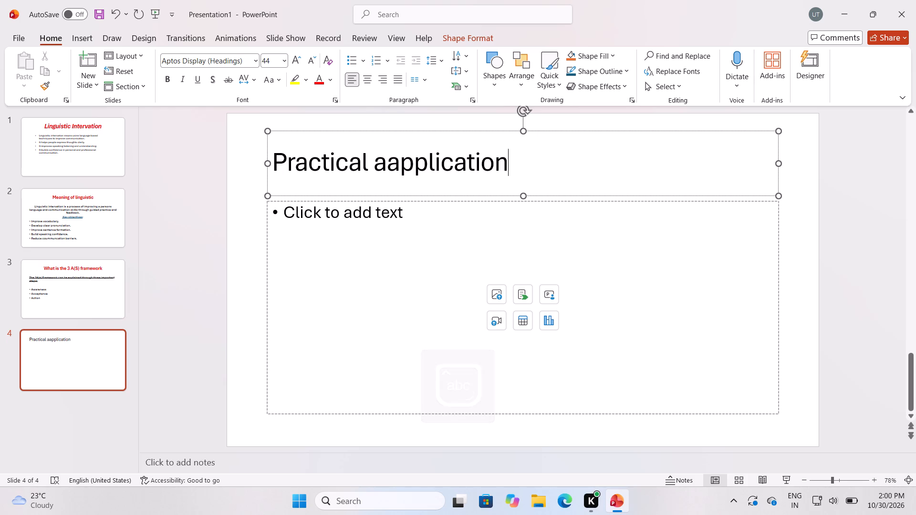
text(s)
key(space)
Enter "In education: Helping students improve presentations." as the first bullet in the fourth slide's content area.
click(323, 219)
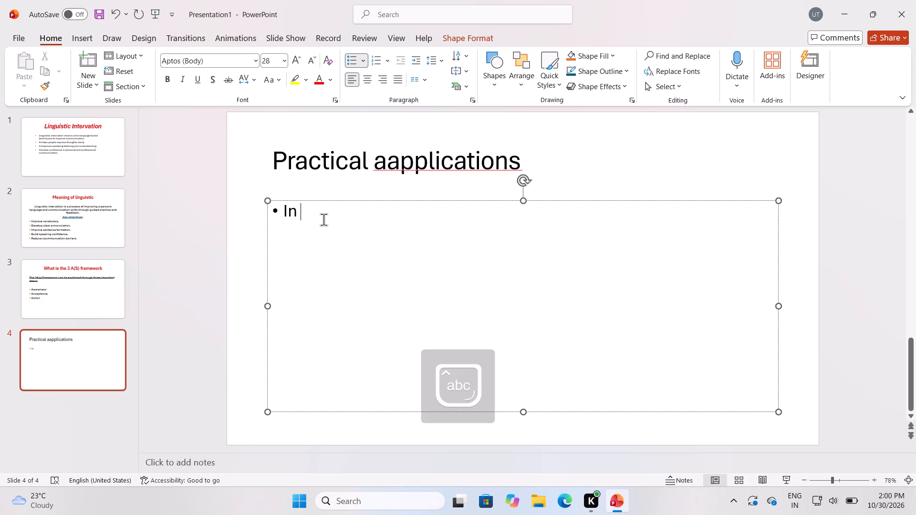
text(edu)
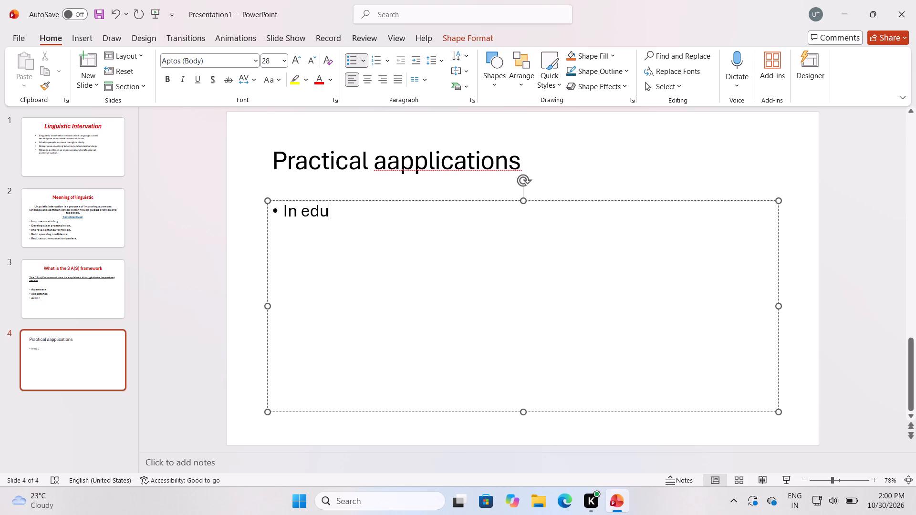
text(cation)
key(space)
key(BackSpace)
key(shift+colon)
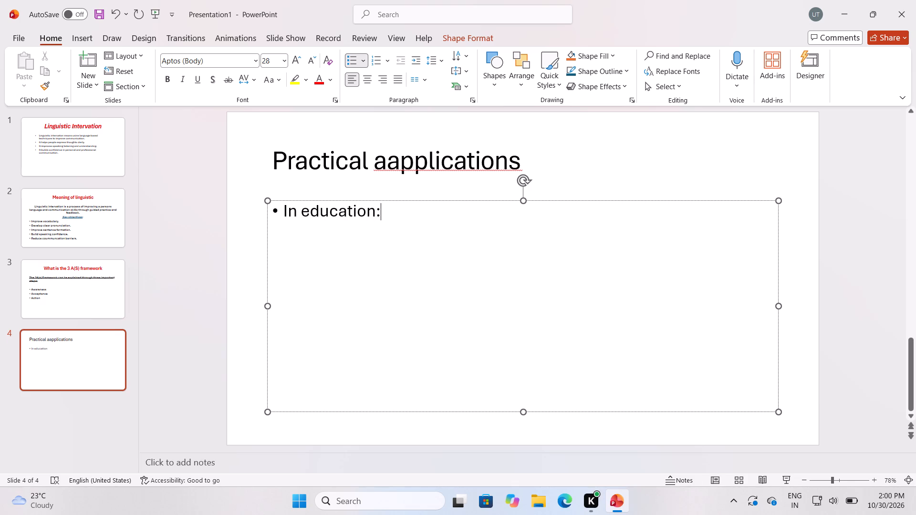
key(space)
key(h)
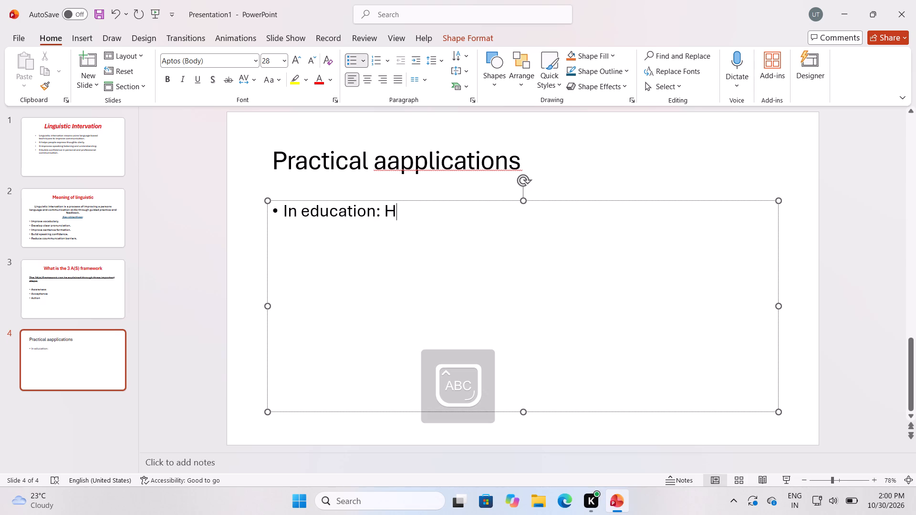
key(w)
key(BackSpace)
text(elping)
key(space)
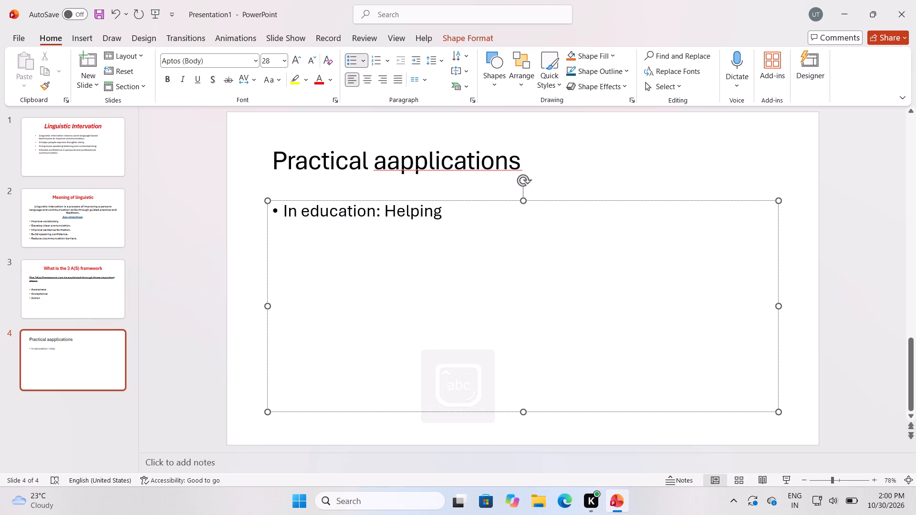
text(students)
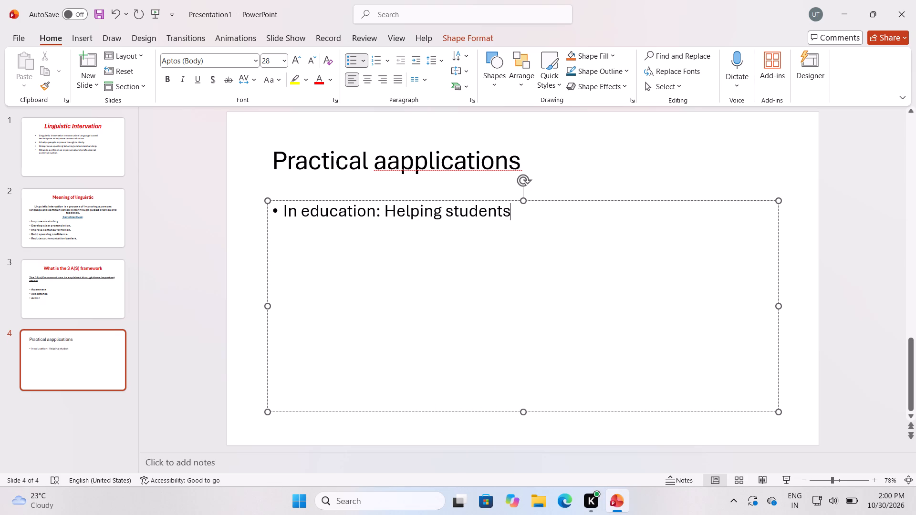
key(space)
text(improve)
key(space)
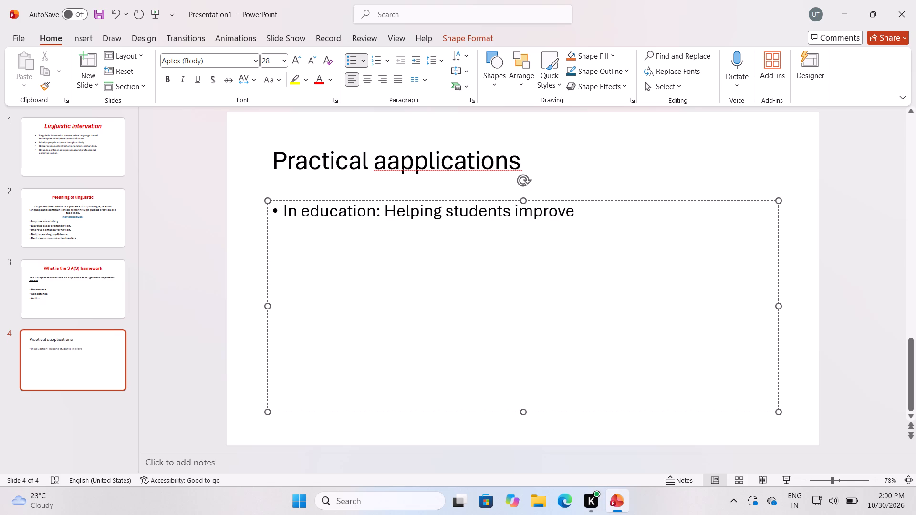
text(pre)
text(sentation)
key(space)
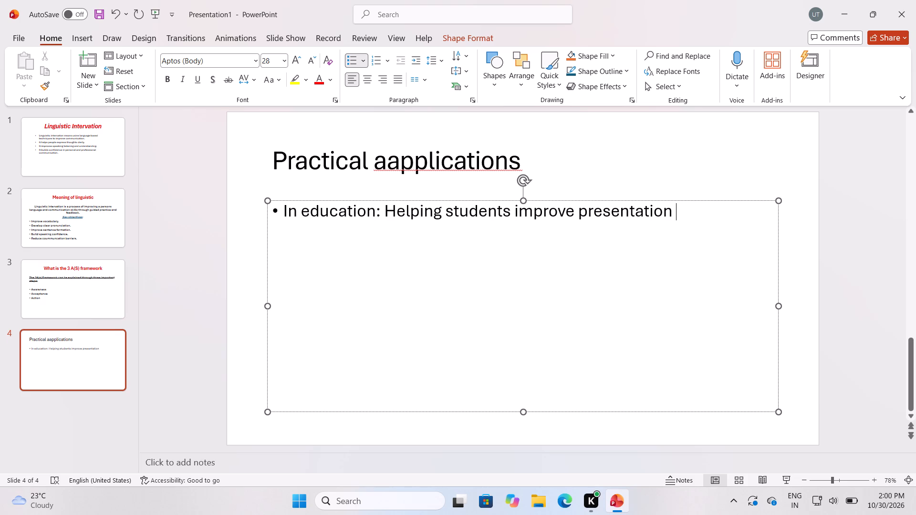
key(BackSpace)
text(s.)
Add a second bullet reading "In business: Improving communication with customers.".
key(Return)
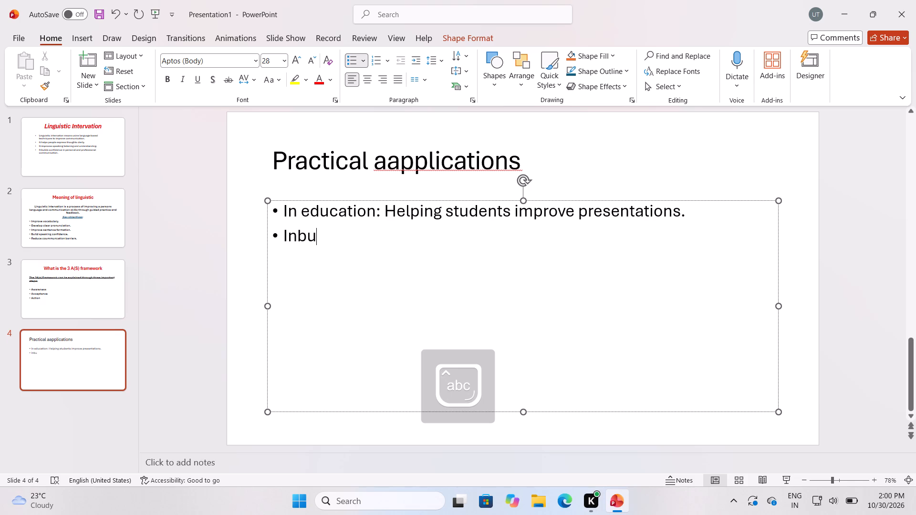
key(BackSpace)
key(BackSpace)
key(space)
text(bu)
text(siness)
key(space)
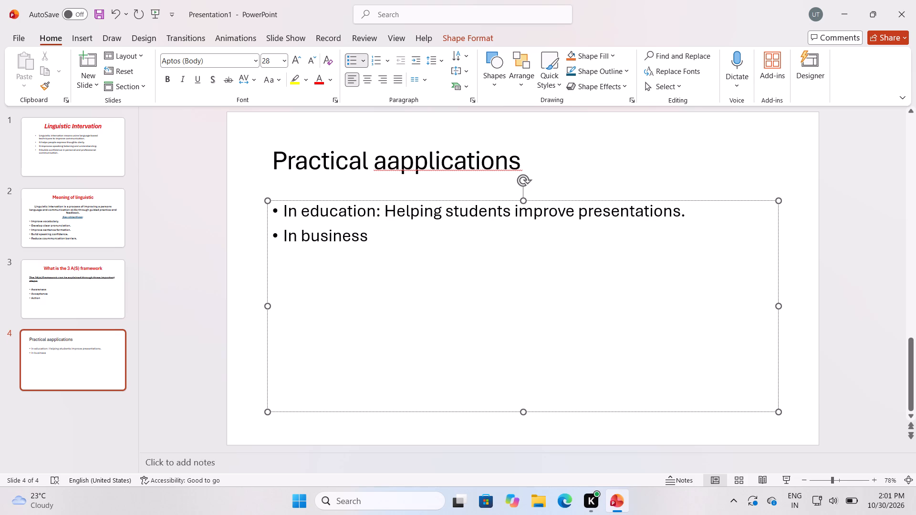
key(BackSpace)
text(:)
key(space)
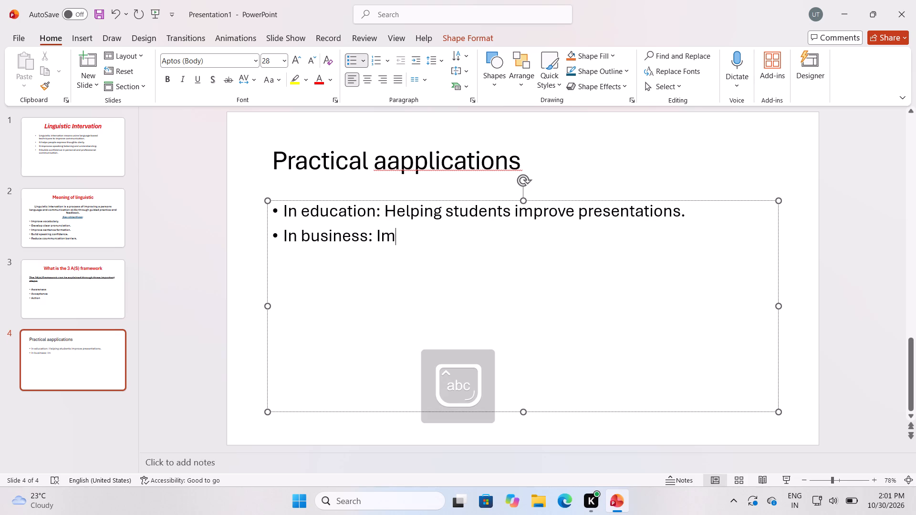
key(p)
text(roving)
key(space)
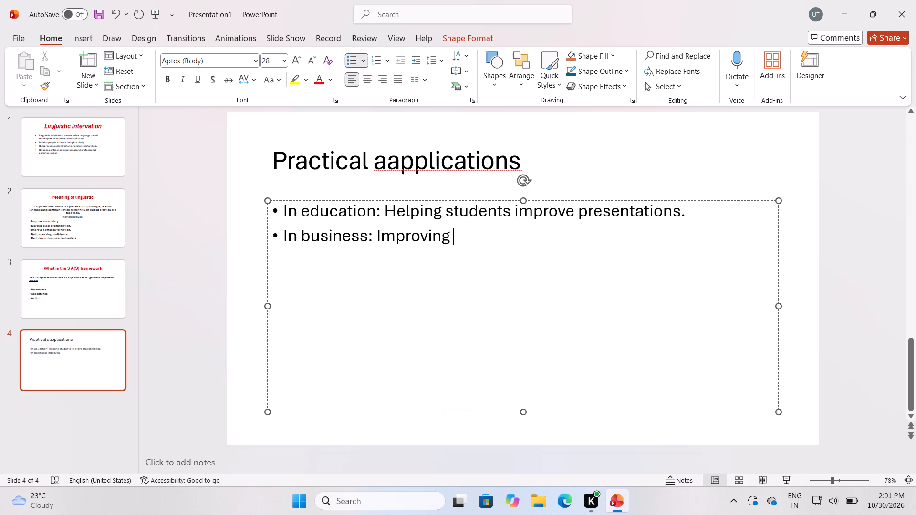
text(communcation)
key(space)
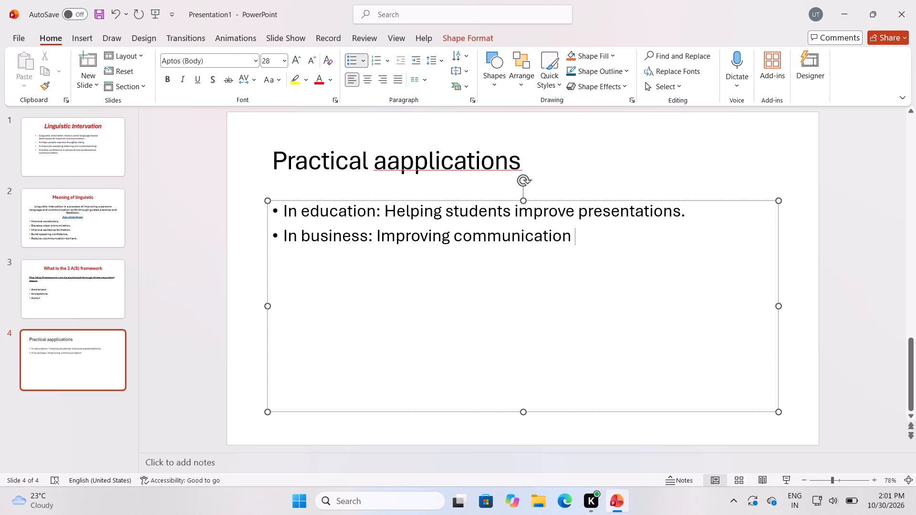
text(with custom)
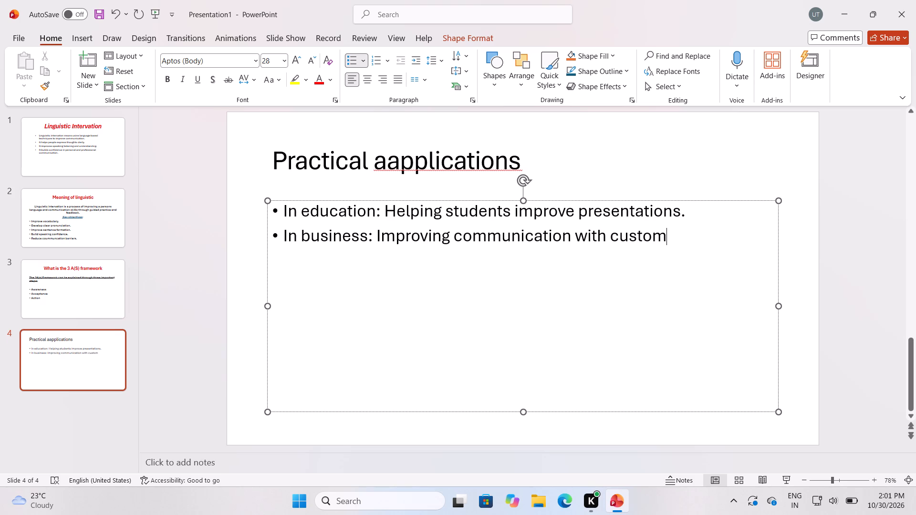
text(ers)
key(period)
Add a third bullet reading "In interview: Building confidence and answering clerly.".
key(Return)
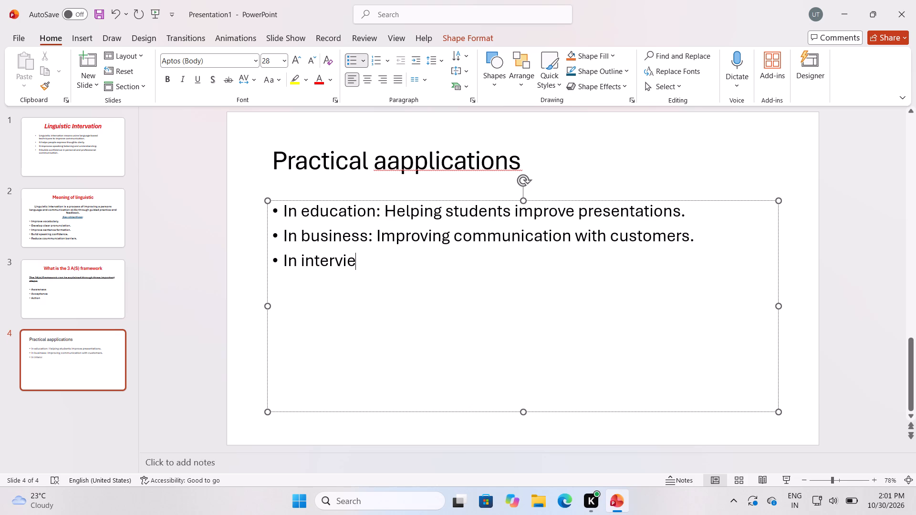
key(BackSpace)
text(:)
key(space)
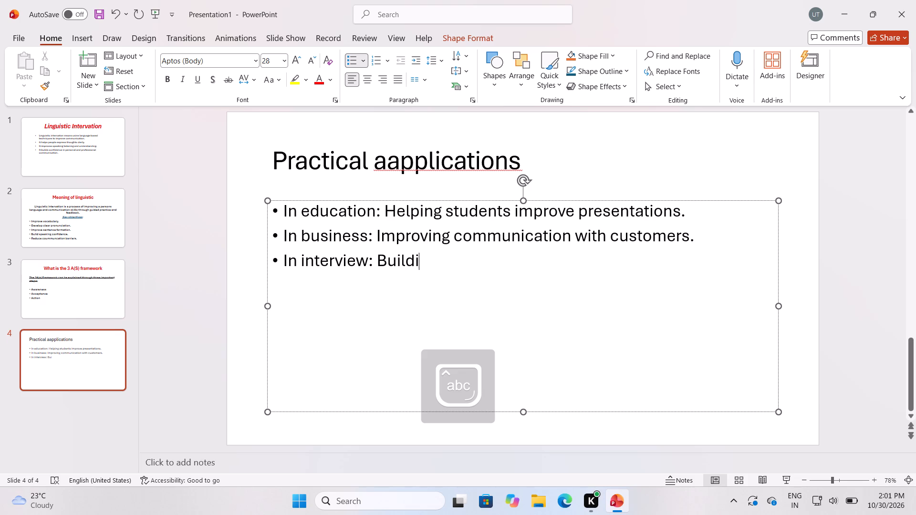
text(confidence)
key(space)
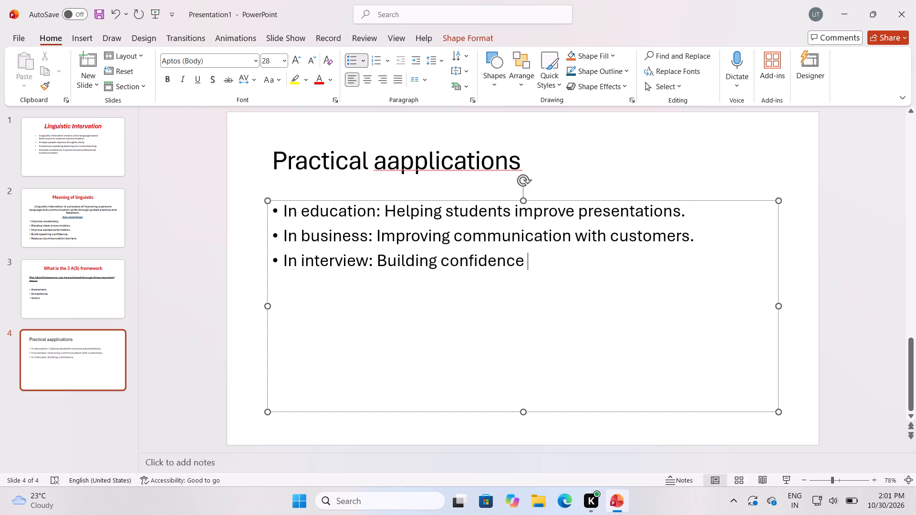
text(and as)
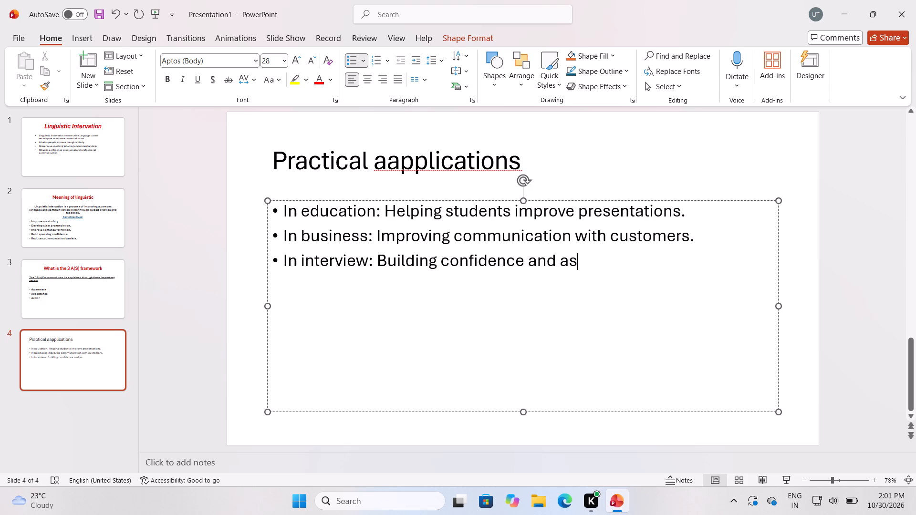
key(BackSpace)
text(nsw)
text(eri)
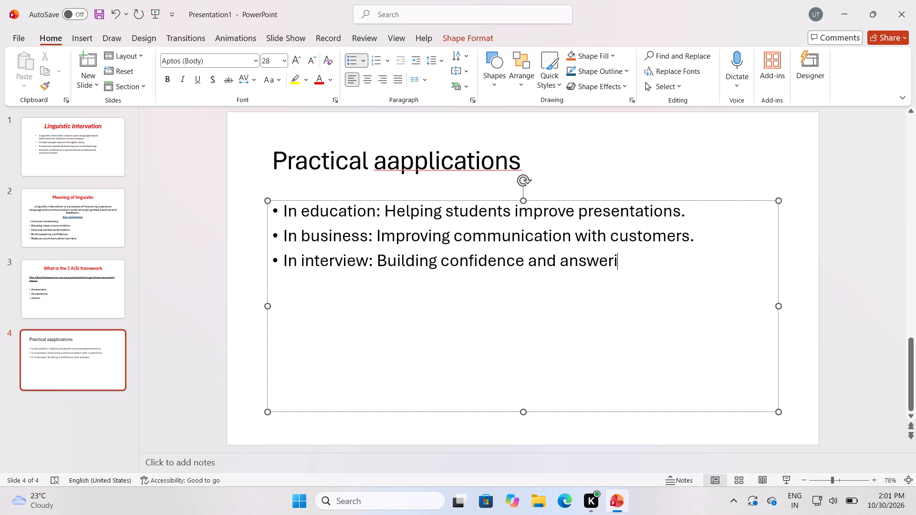
text(ng clerly)
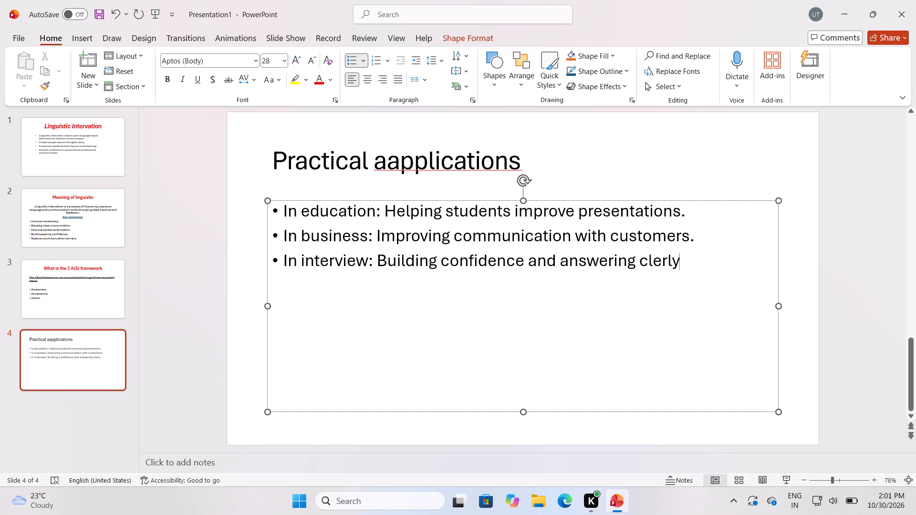
text(.)
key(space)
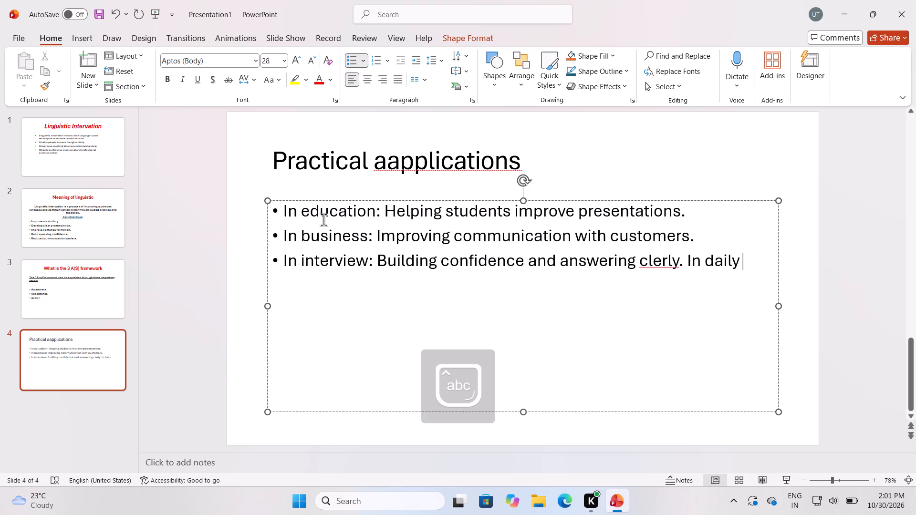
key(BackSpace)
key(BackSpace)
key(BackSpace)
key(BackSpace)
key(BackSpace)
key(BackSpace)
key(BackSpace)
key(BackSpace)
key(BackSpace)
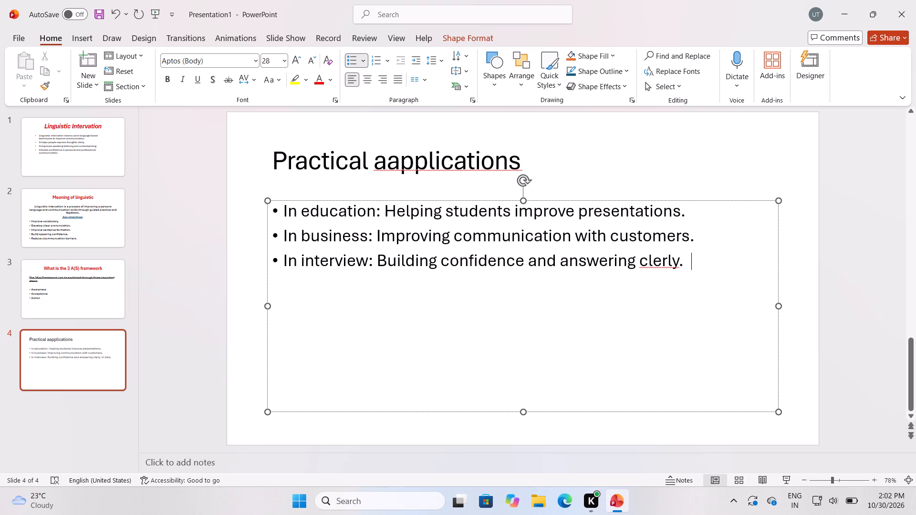
Add a fourth bullet reading "In daily life: Expressing feelings and ideas effectively.".
key(Return)
key(i)
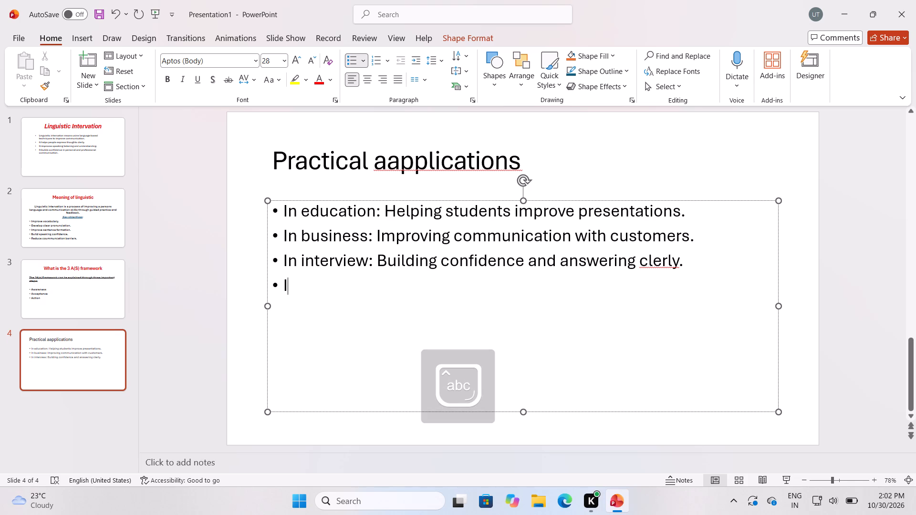
text(n daily)
key(space)
text(life)
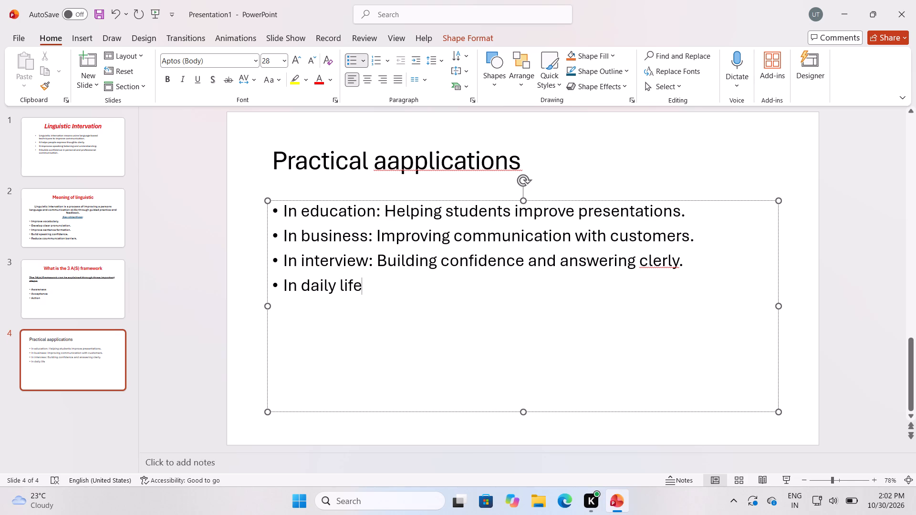
key(shift+quotedbl)
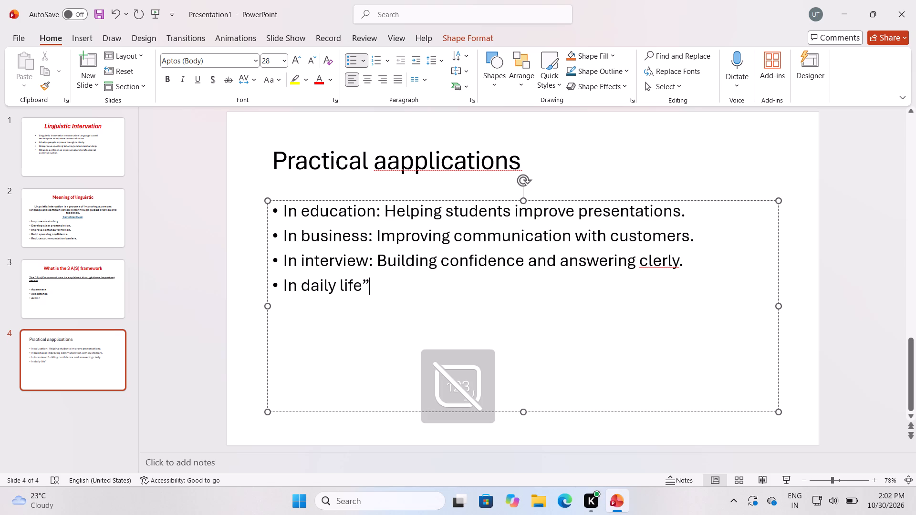
key(BackSpace)
text(:)
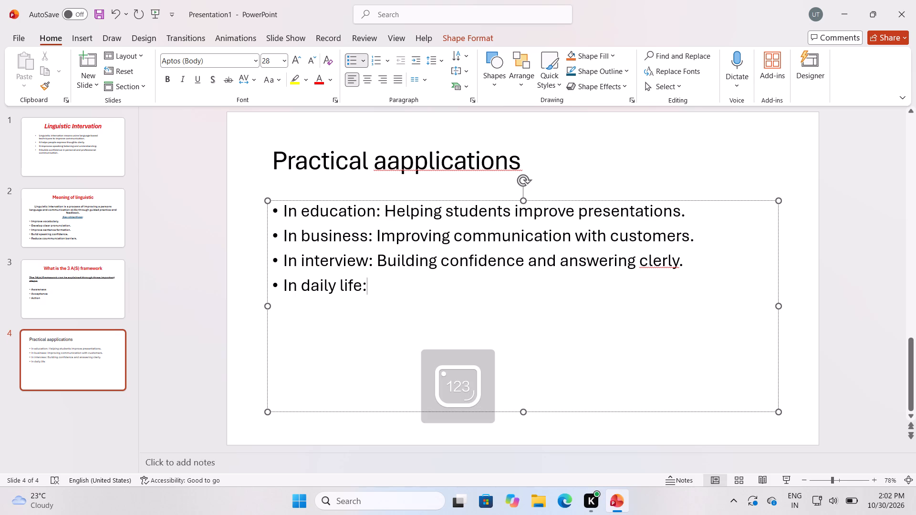
key(space)
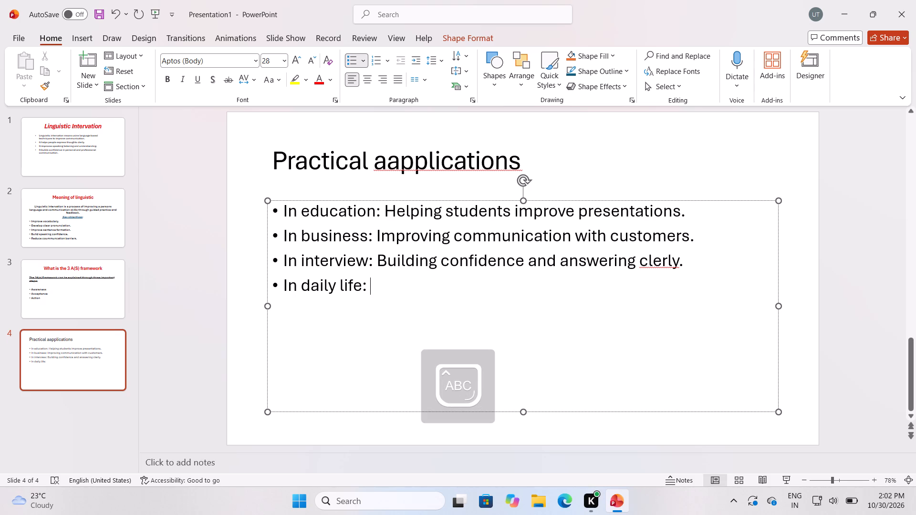
key(BackSpace)
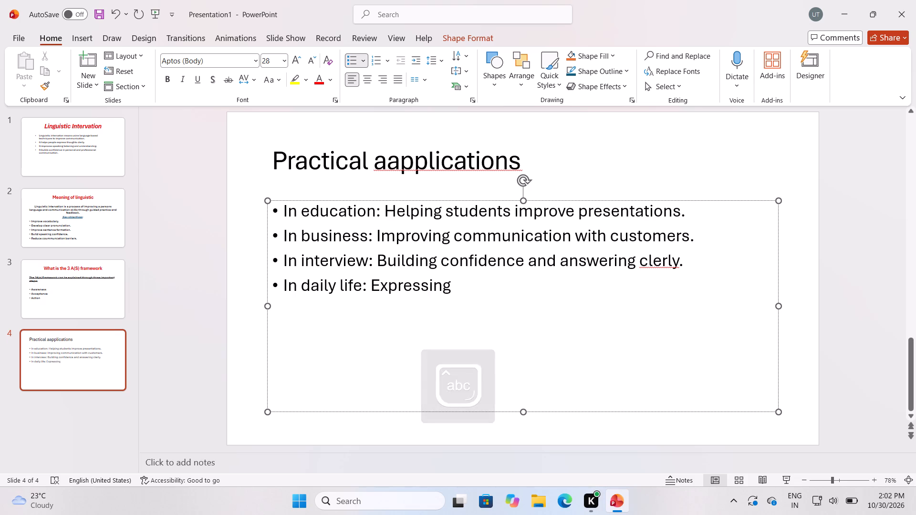
text(feeli)
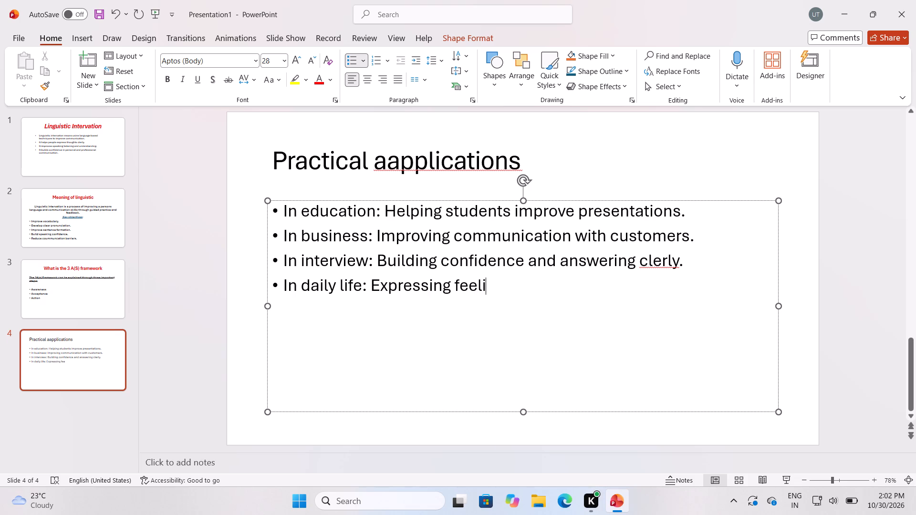
text(ngs)
key(space)
text(and ideas)
key(space)
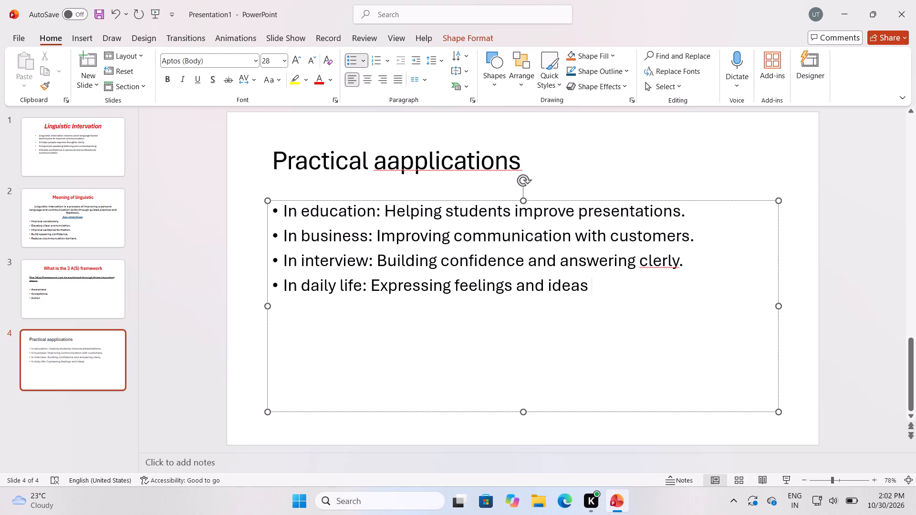
text(effecti)
key(v)
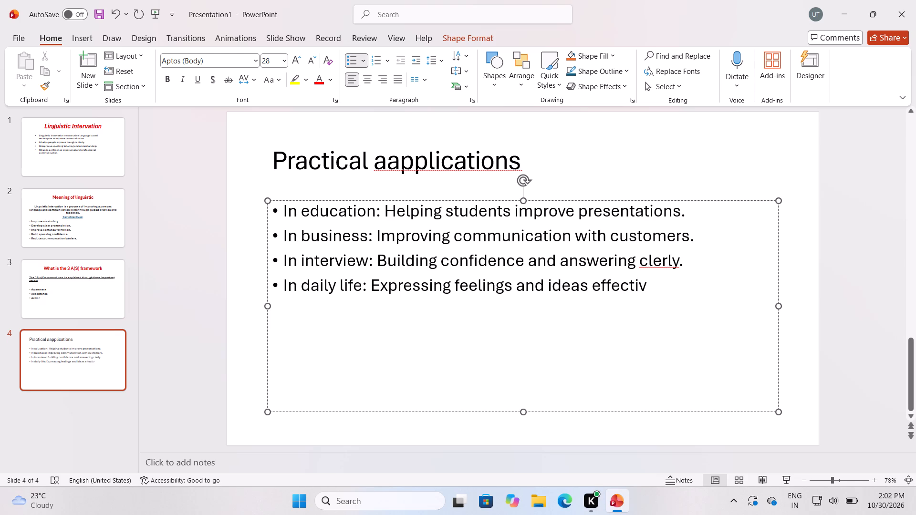
text(ely)
key(shift+greater)
key(BackSpace)
key(period)
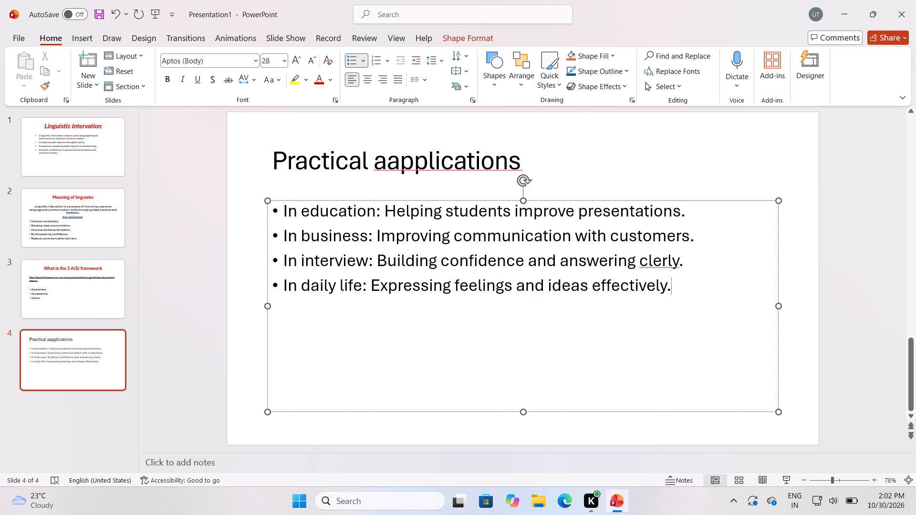
Format the fourth slide's title as centred, bold, shadowed and red.
drag(273, 155, 318, 160)
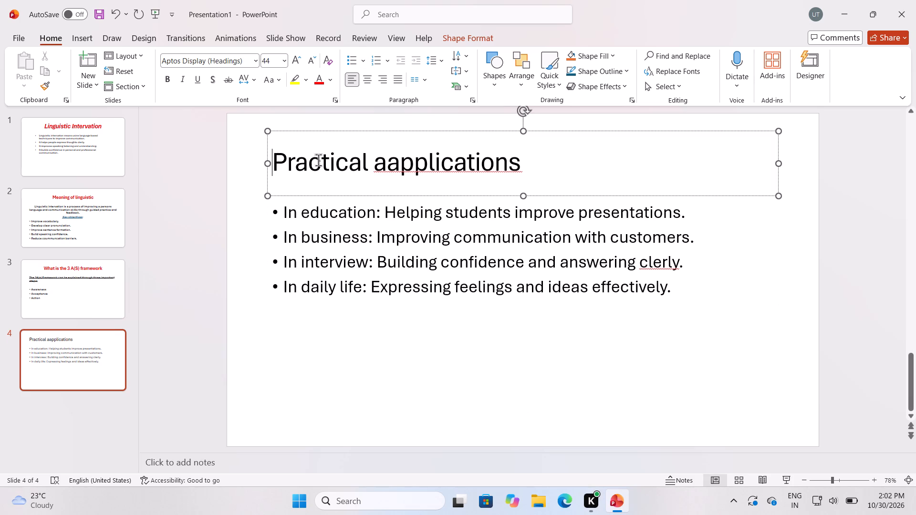
drag(318, 160, 483, 155)
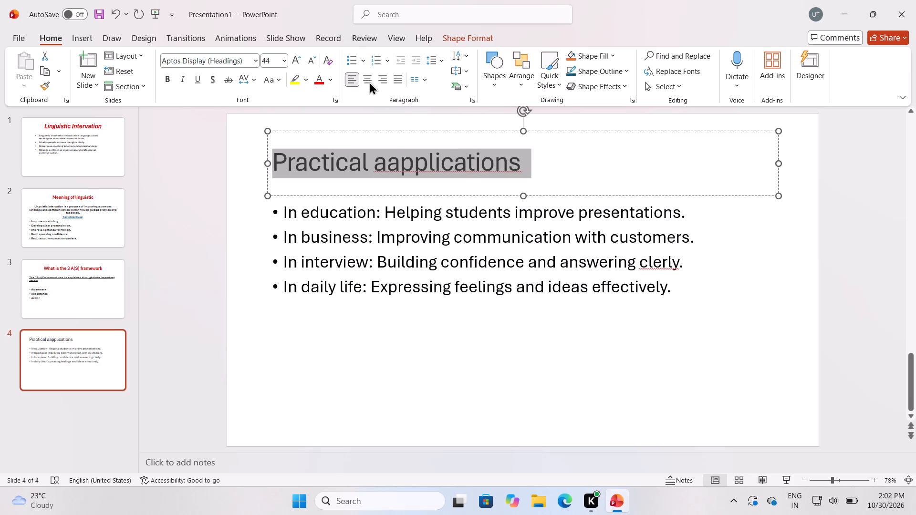
click(369, 82)
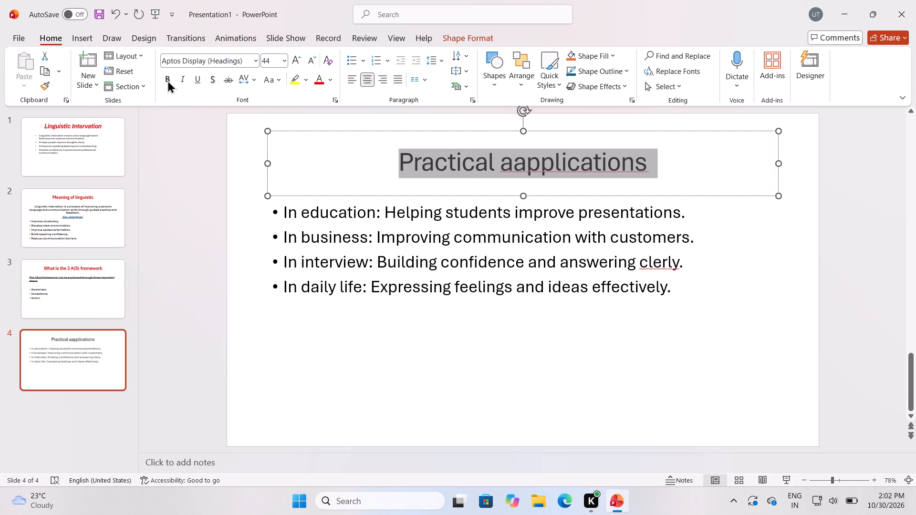
click(167, 80)
click(211, 82)
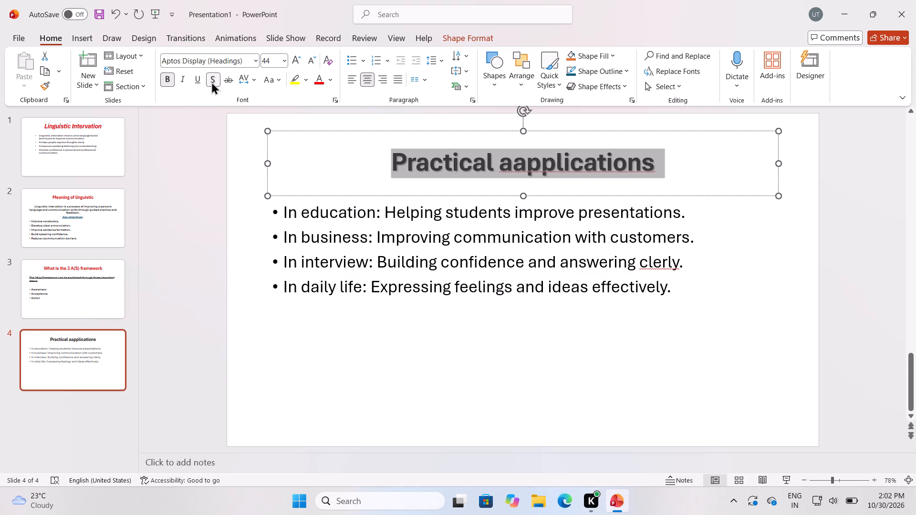
click(317, 82)
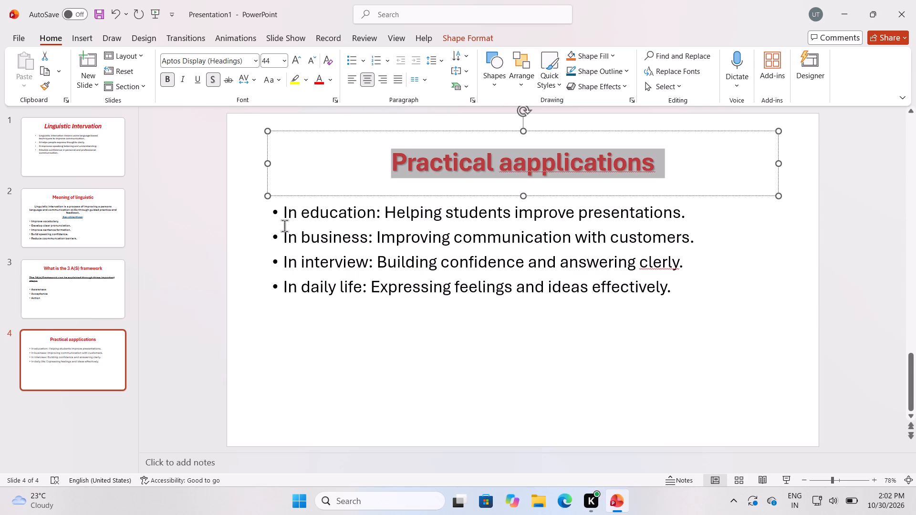
Make all four bullets in the fourth slide's content area bold.
drag(273, 213, 297, 229)
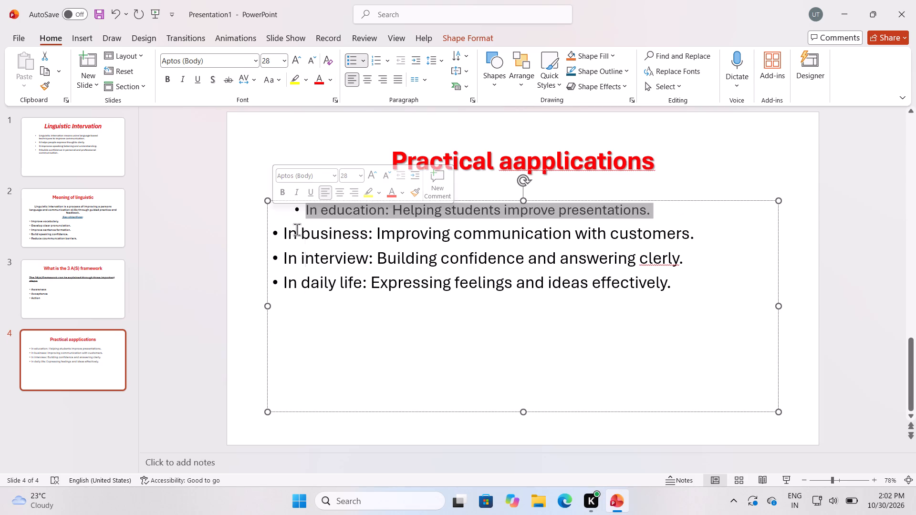
key(ctrl+a)
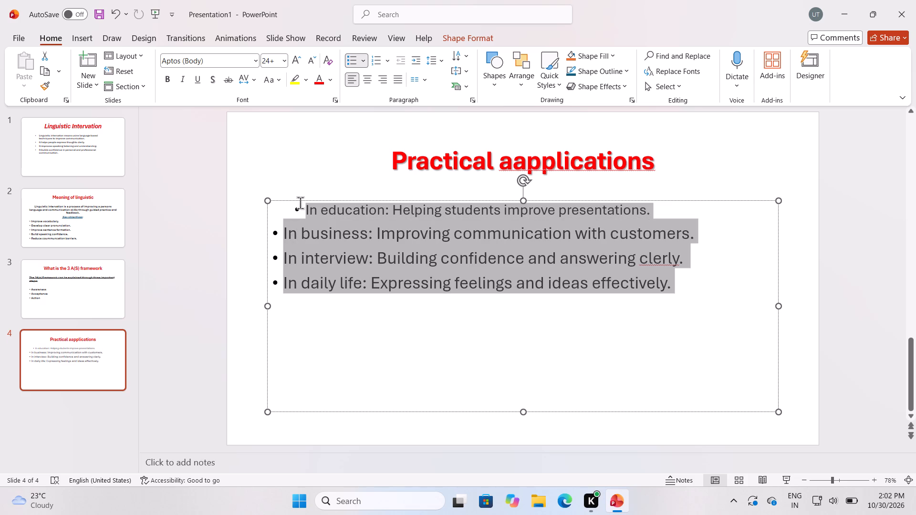
click(164, 75)
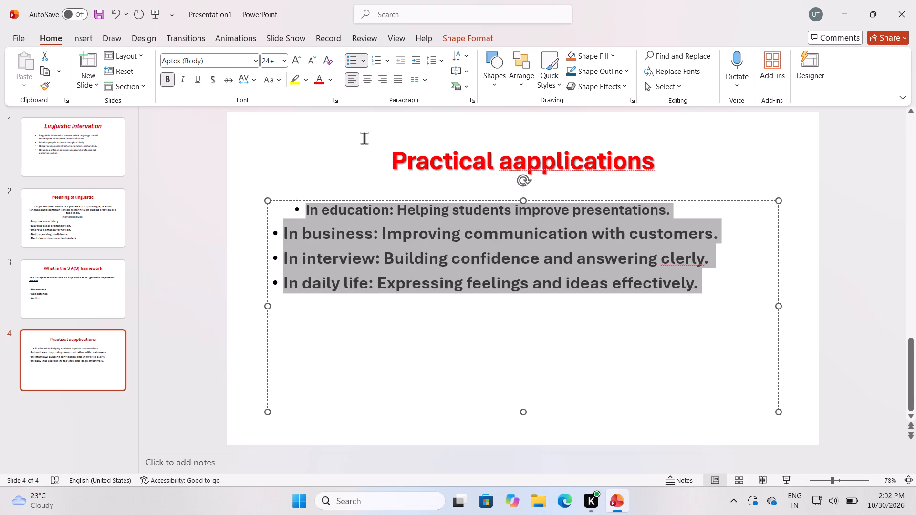
click(364, 138)
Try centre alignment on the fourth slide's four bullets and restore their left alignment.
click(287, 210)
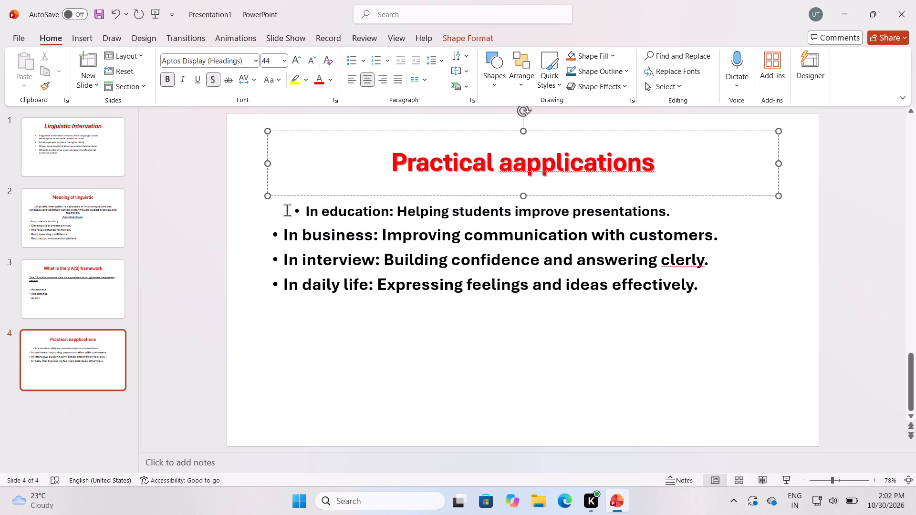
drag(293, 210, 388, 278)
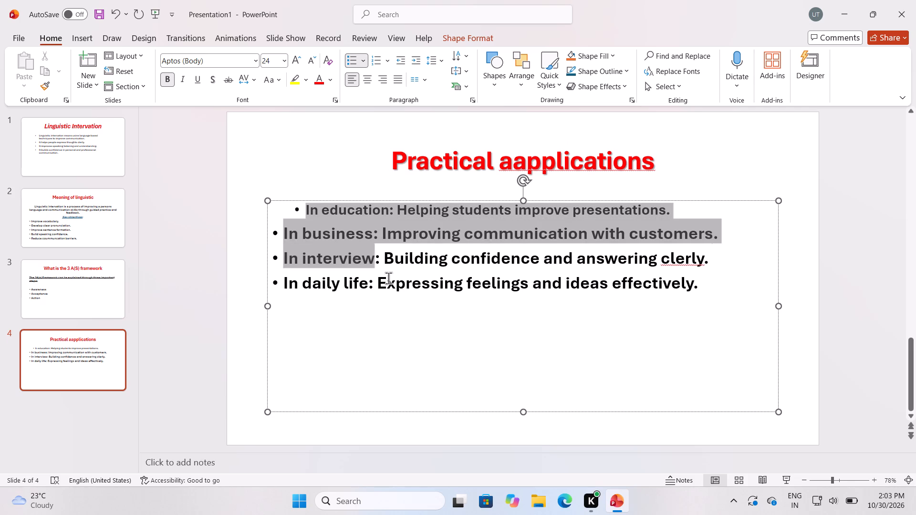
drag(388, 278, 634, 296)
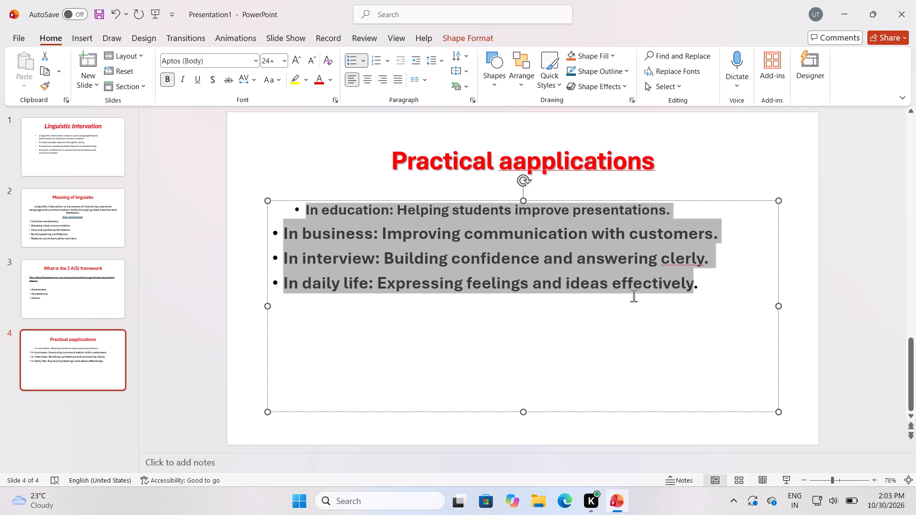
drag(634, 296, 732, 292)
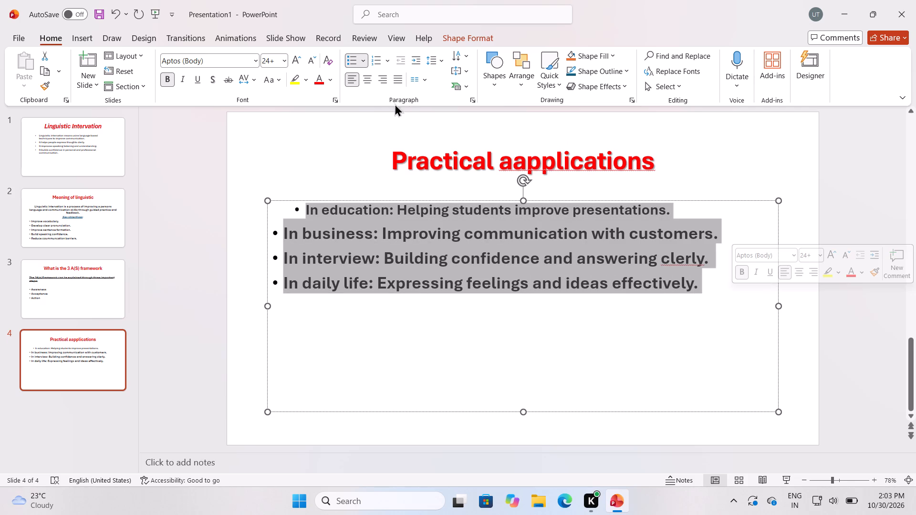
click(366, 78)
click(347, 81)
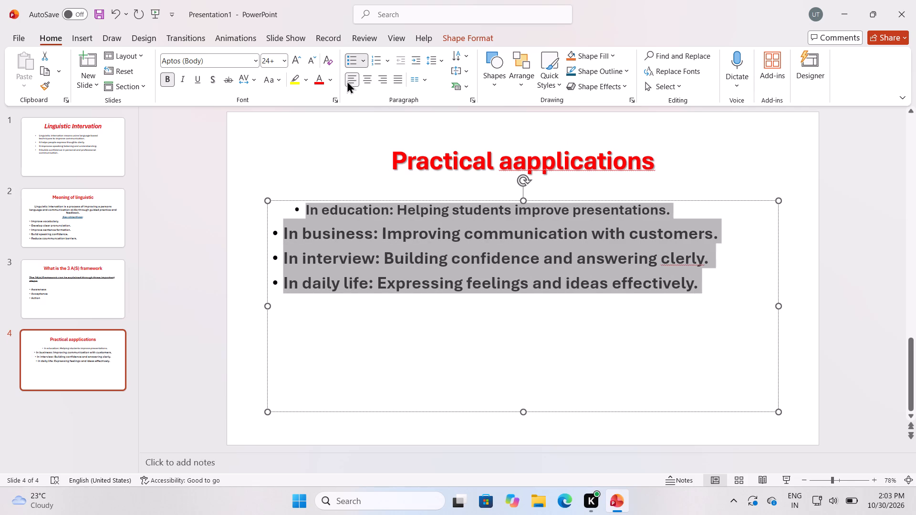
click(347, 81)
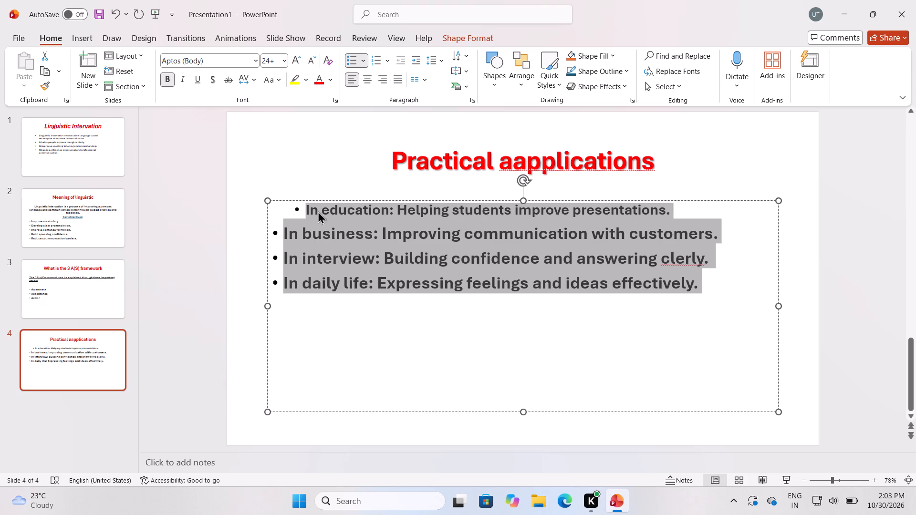
Remove the bullet marker from the "In education" line on the fourth slide.
click(295, 212)
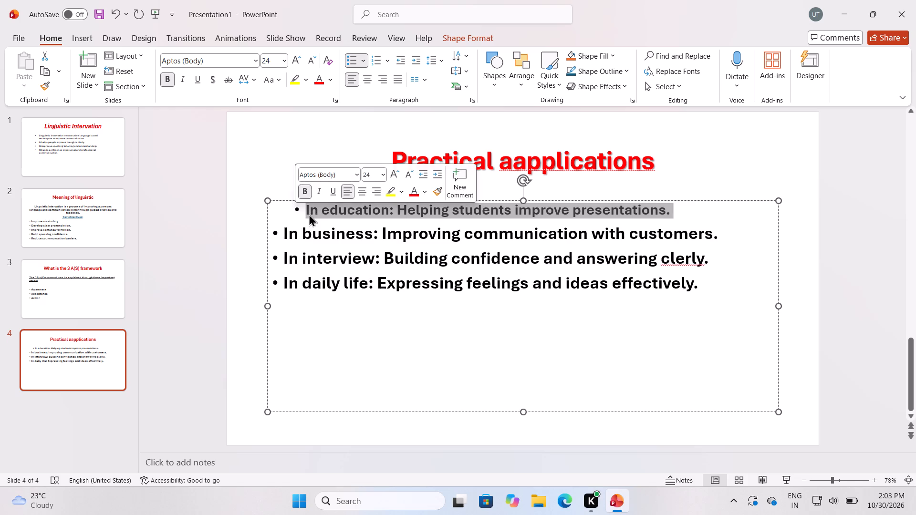
click(280, 230)
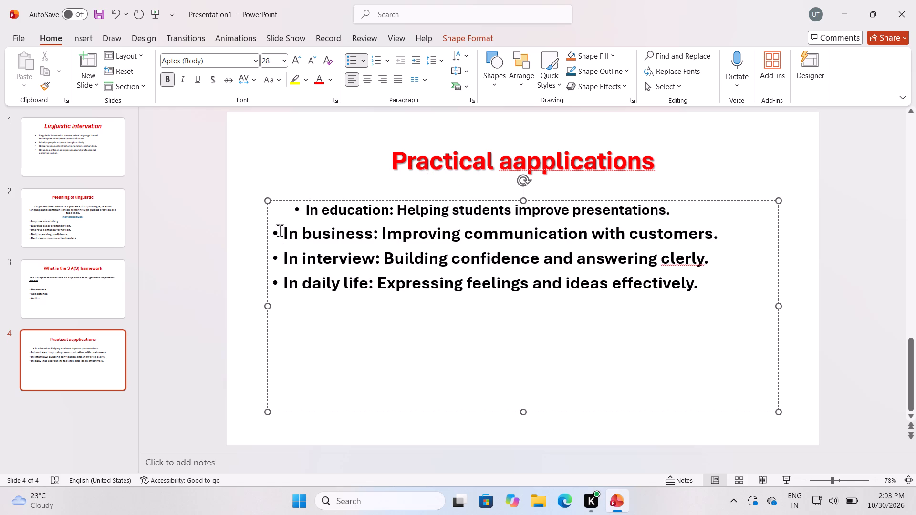
click(304, 213)
key(BackSpace)
key(BackSpace)
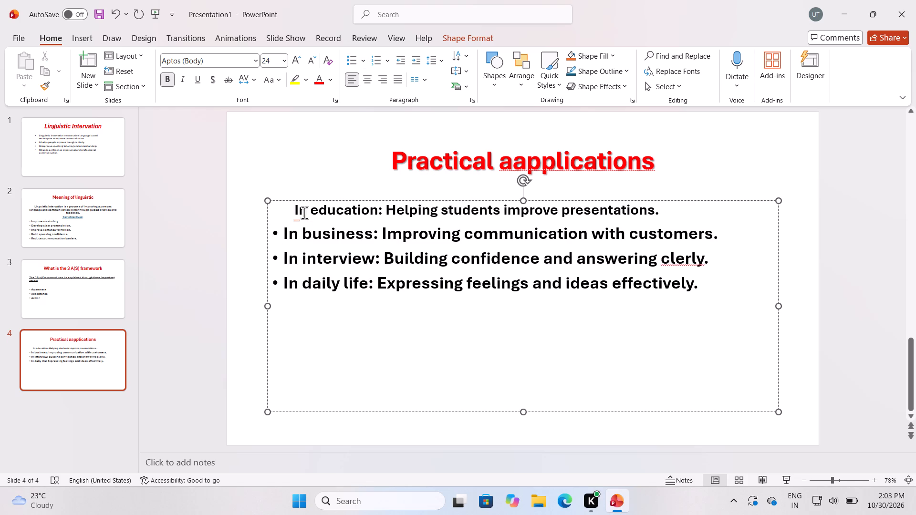
key(BackSpace)
key(BackSpace)
key(BackSpace)
key(BackSpace)
key(BackSpace)
click(453, 342)
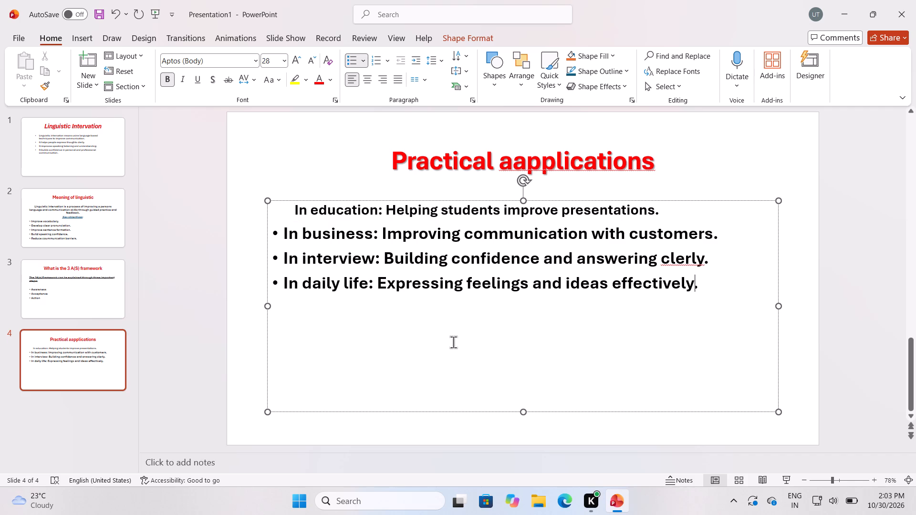